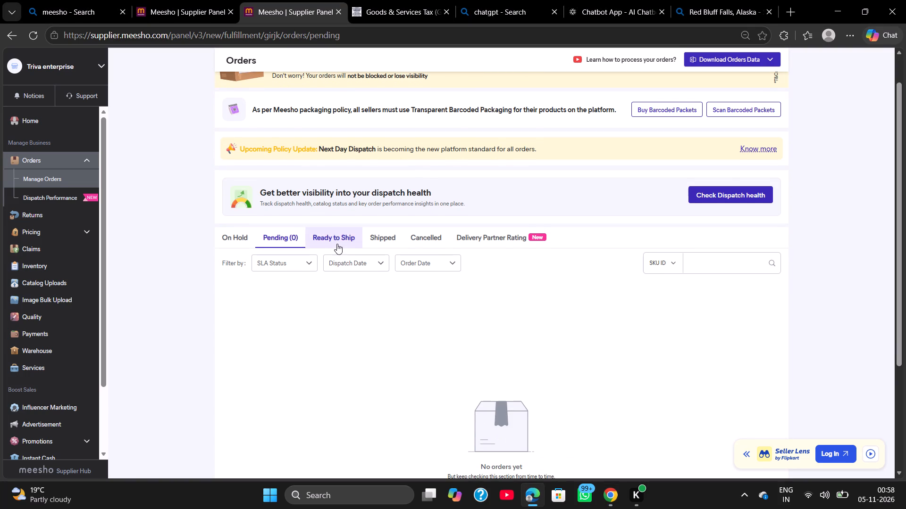
left_click(337, 244)
Select all Ready to Ship orders, download their shipping labels without the manifest, and dismiss the download notices.
scroll(277, 280, "down", 2)
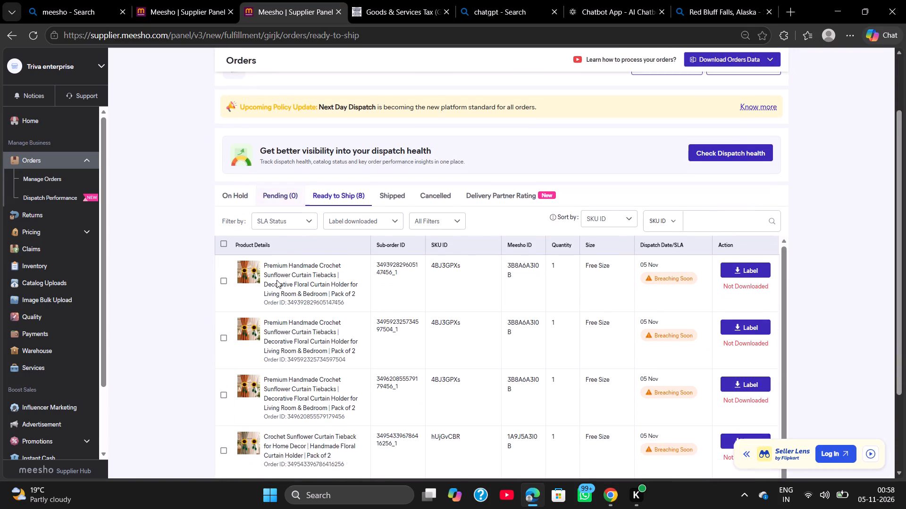
scroll(277, 280, "down", 5)
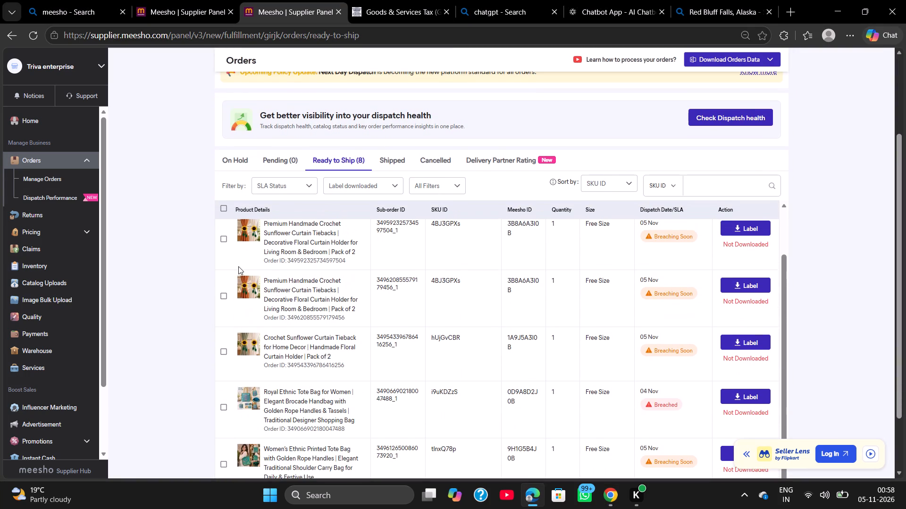
left_click(218, 209)
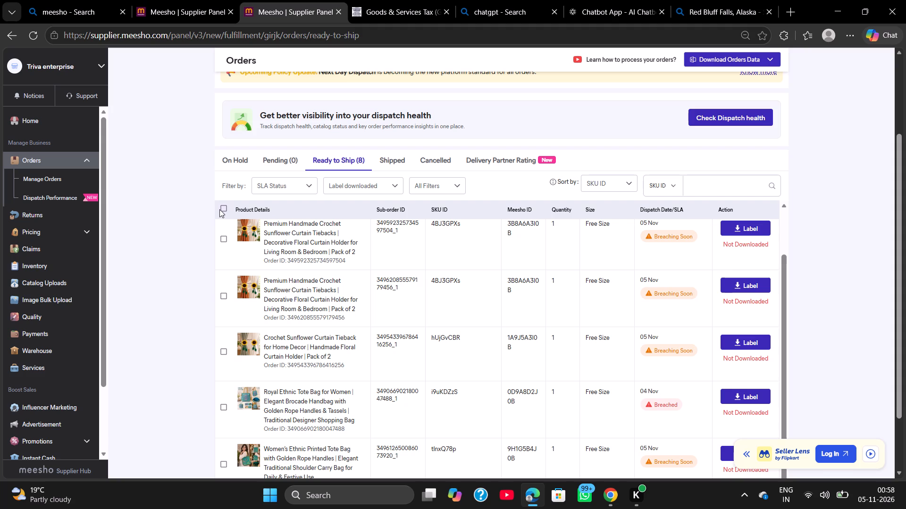
left_click(220, 209)
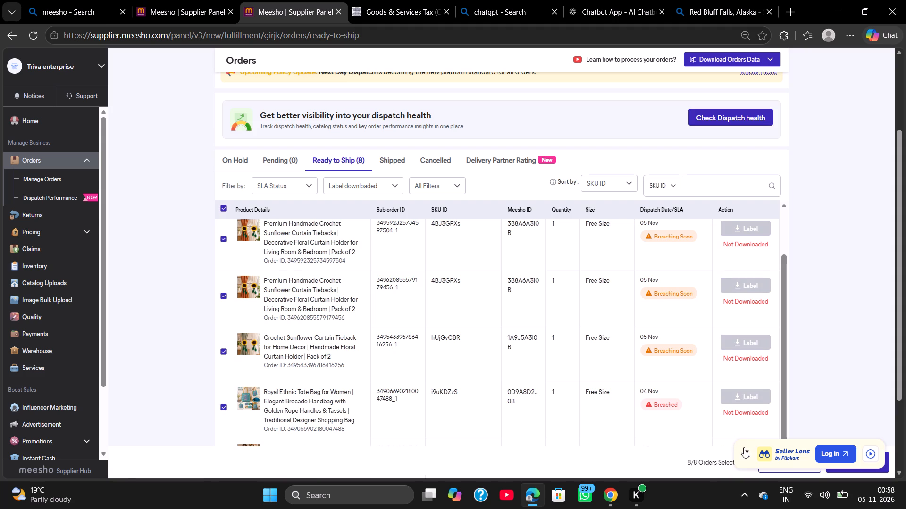
left_click(745, 449)
left_click(866, 466)
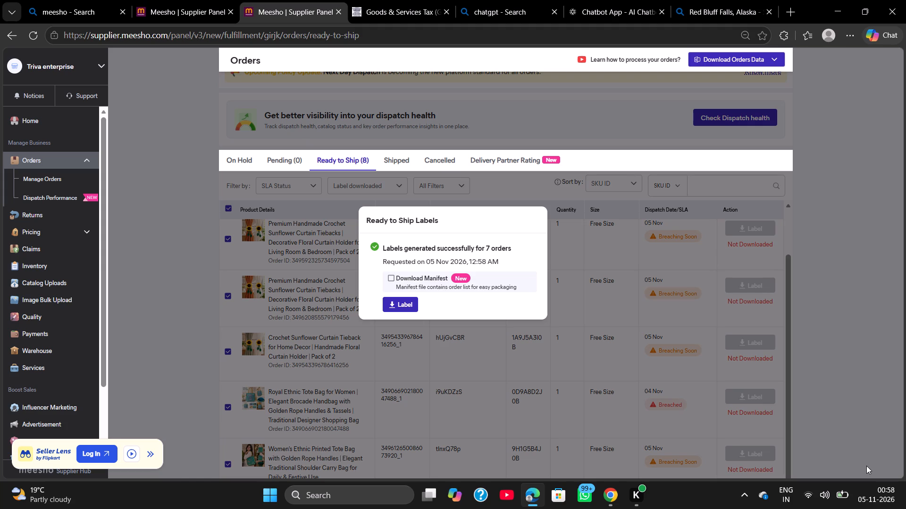
left_click(402, 299)
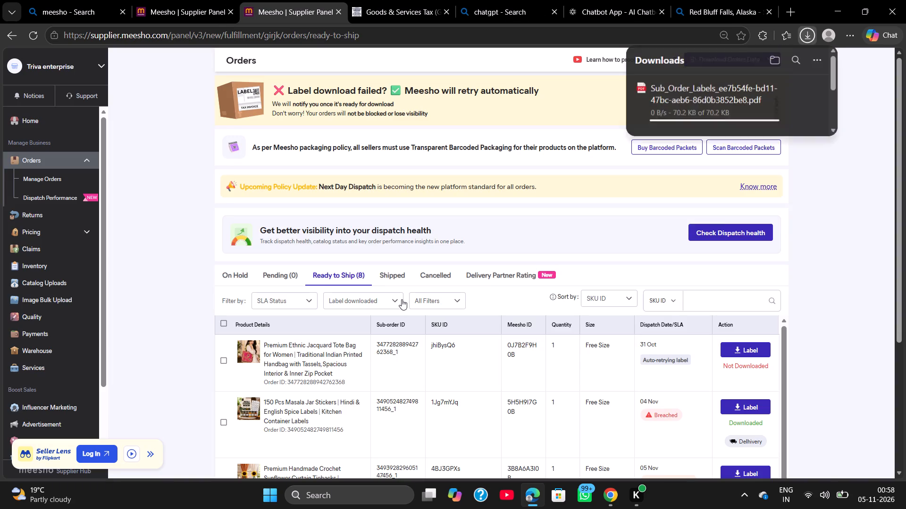
left_click(840, 282)
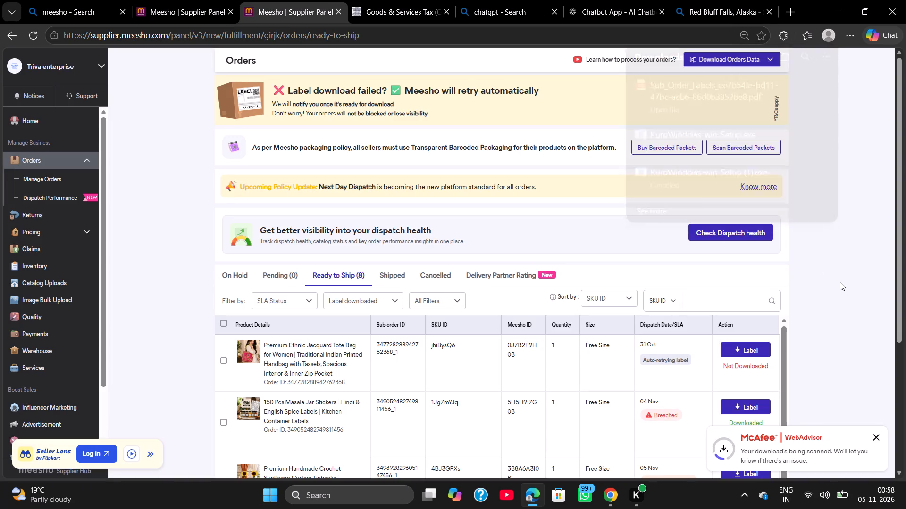
left_click(876, 435)
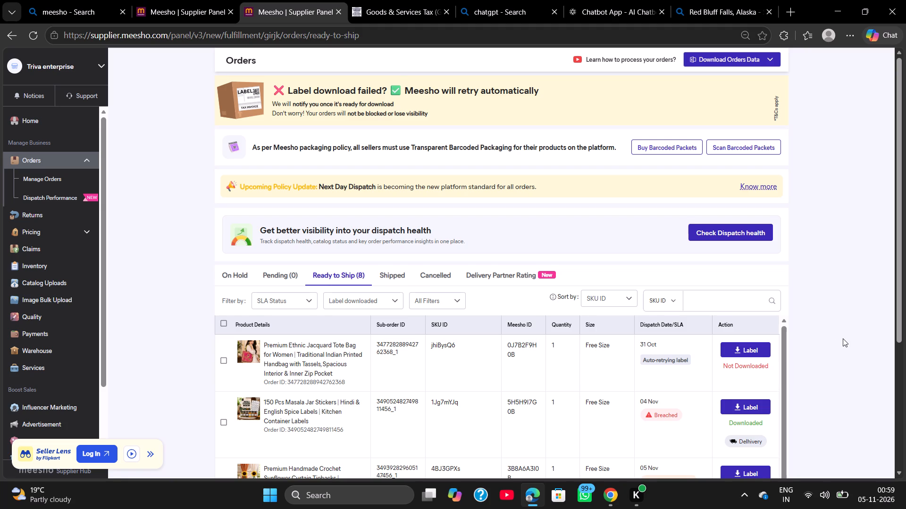
Examine the Ready to Ship order list, checking each order's product, dispatch date and label download status.
scroll(843, 338, "down", 2)
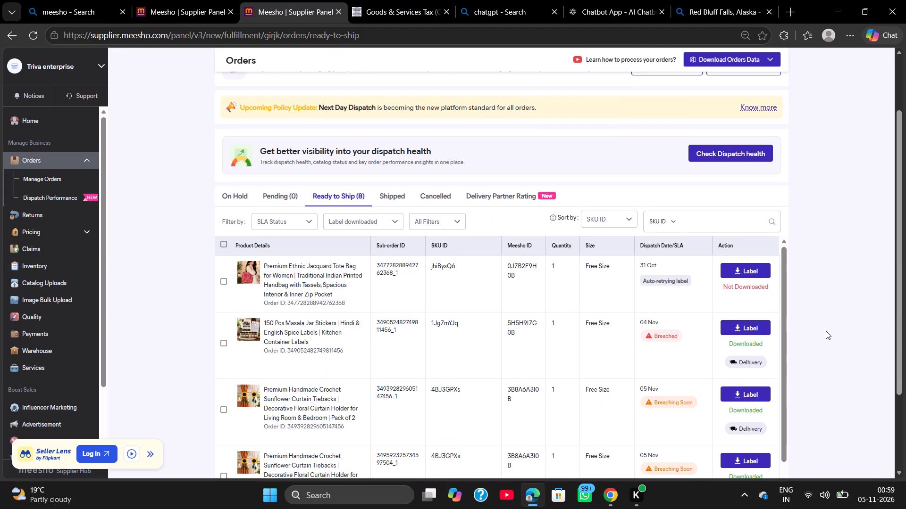
scroll(632, 321, "down", 3)
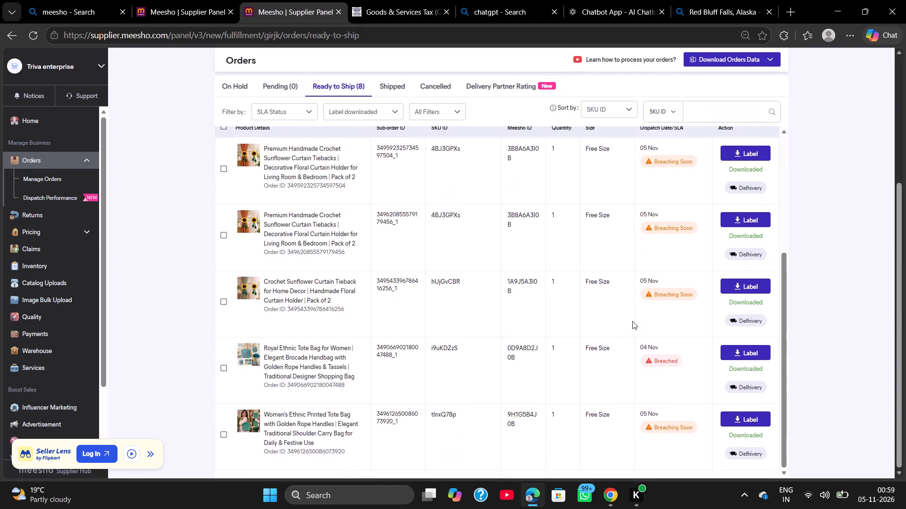
scroll(632, 321, "down", 4)
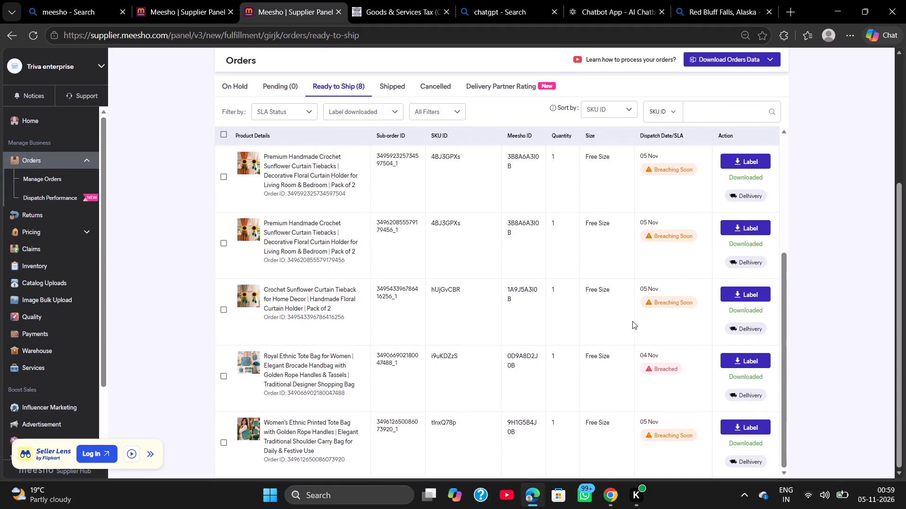
scroll(505, 479, "right", 1)
scroll(505, 479, "up", 3, "ctrl")
scroll(505, 479, "down", 7, "ctrl")
scroll(505, 479, "left", 1)
scroll(505, 479, "down", 1, "ctrl")
scroll(505, 479, "left", 1, "ctrl")
scroll(505, 479, "down", 4, "ctrl")
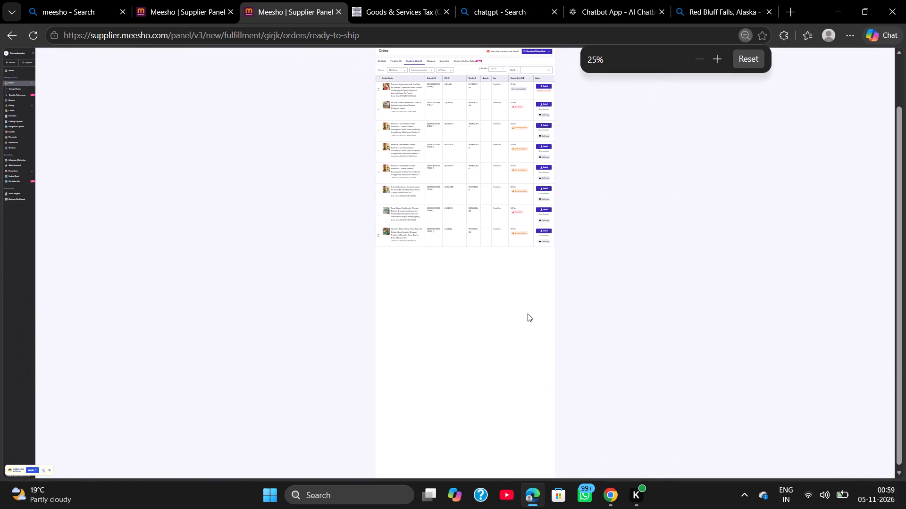
scroll(528, 313, "up", 4)
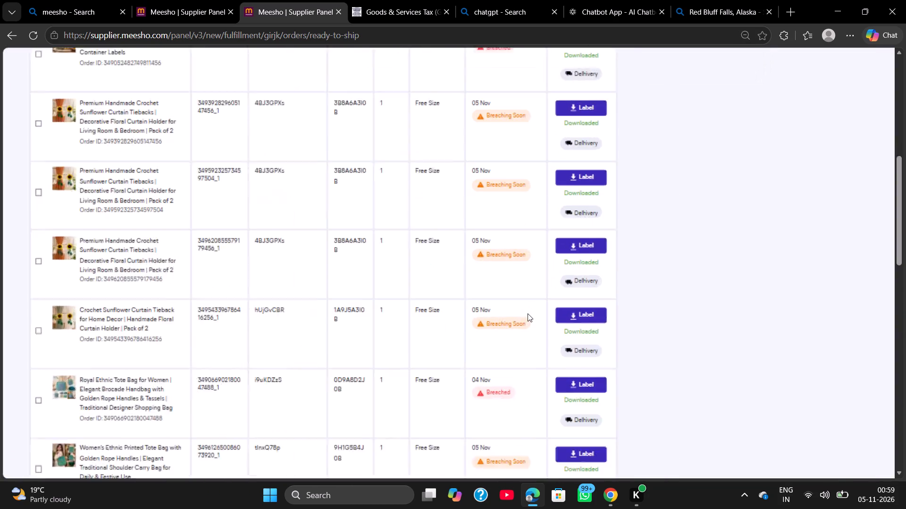
scroll(528, 313, "right", 4)
scroll(528, 313, "down", 1)
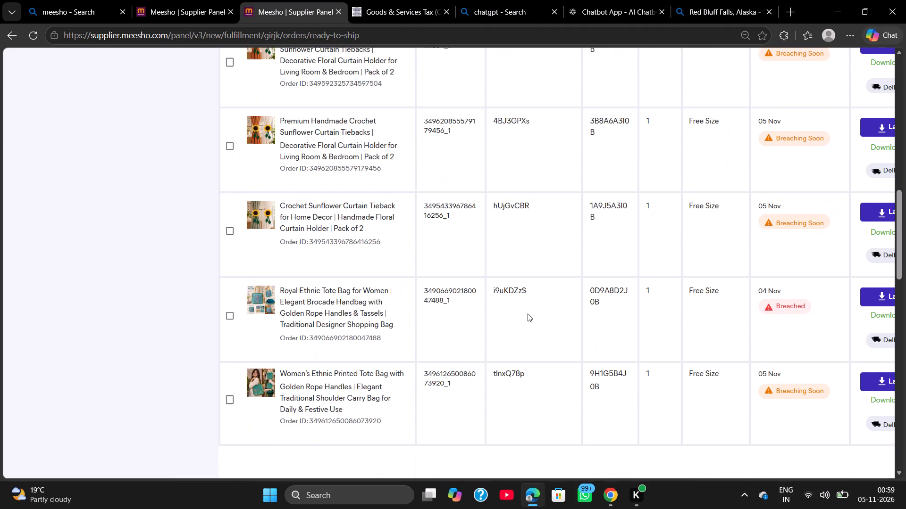
scroll(528, 313, "up", 1)
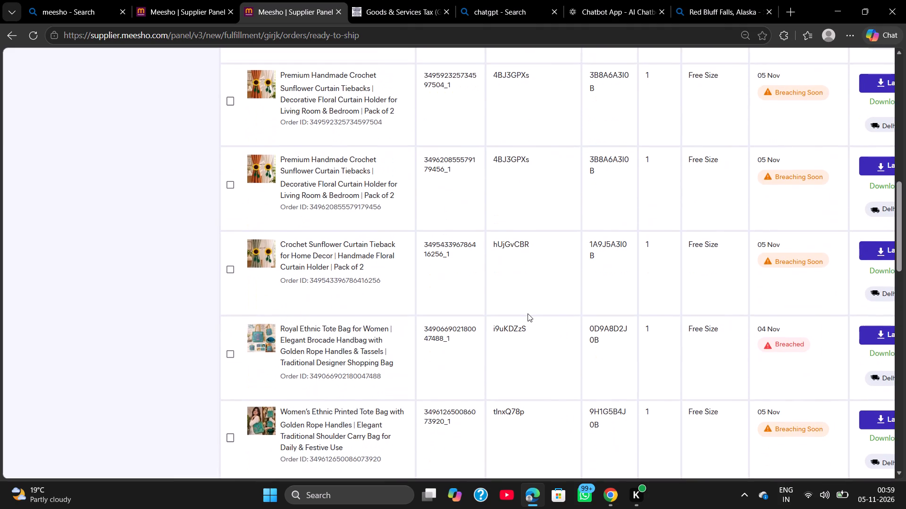
scroll(528, 313, "left", 1)
scroll(252, 340, "right", 1)
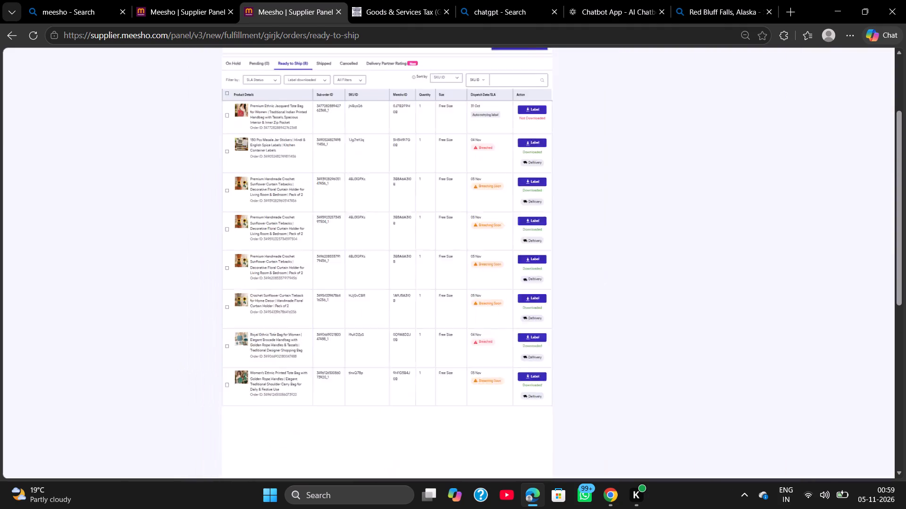
scroll(252, 340, "up", 2)
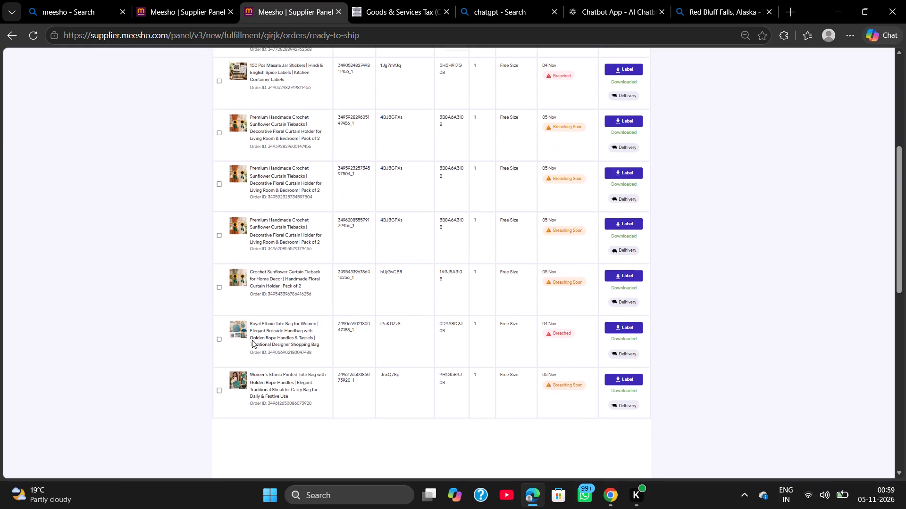
scroll(252, 340, "up", 2)
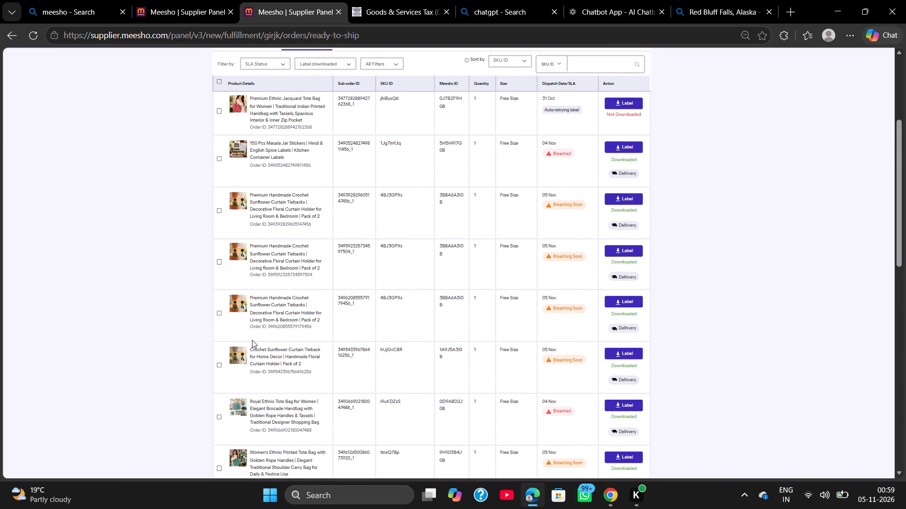
scroll(252, 340, "up", 2)
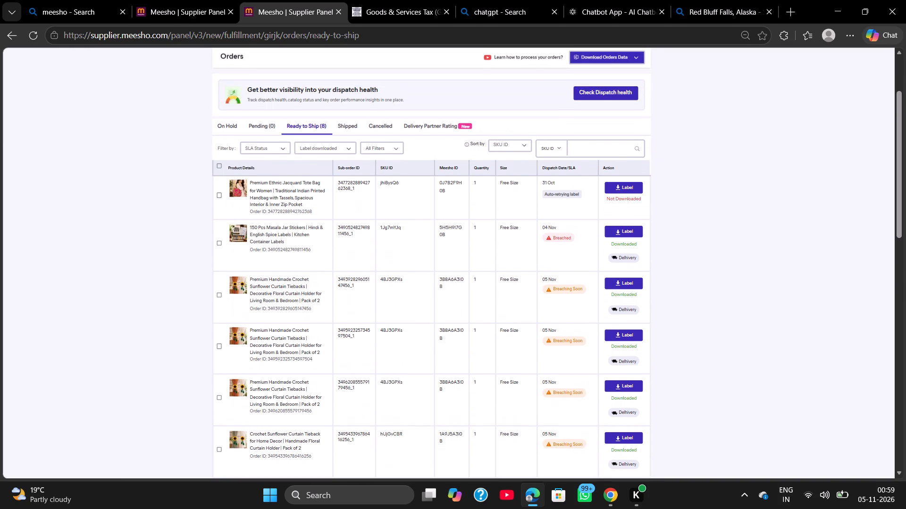
scroll(252, 340, "up", 2)
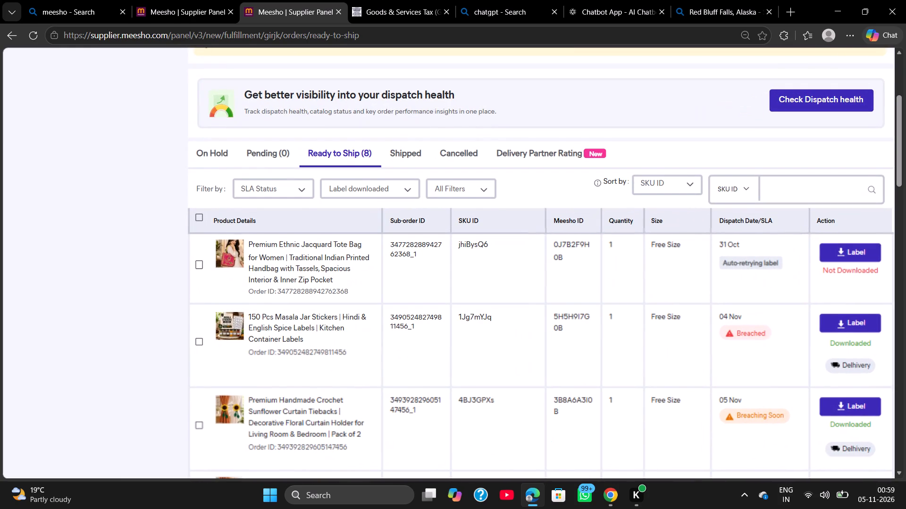
Back out of the Ready to Ship orders and close the Meesho Supplier Panel and Goods & Services Tax tabs.
left_click(8, 30)
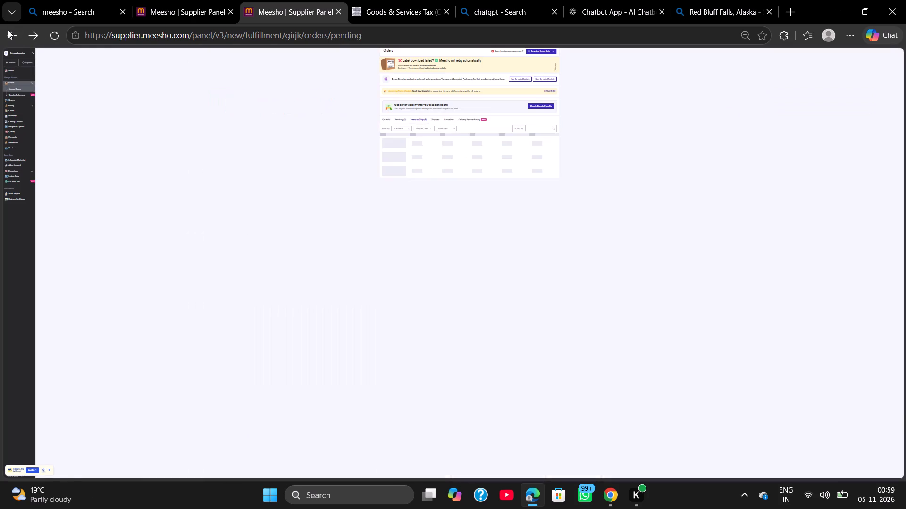
left_click(8, 30)
left_click(8, 30)
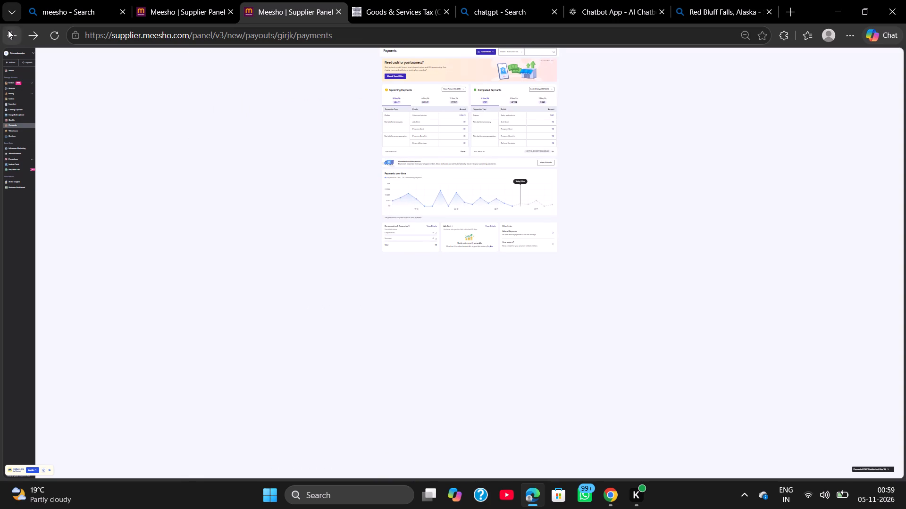
left_click(8, 30)
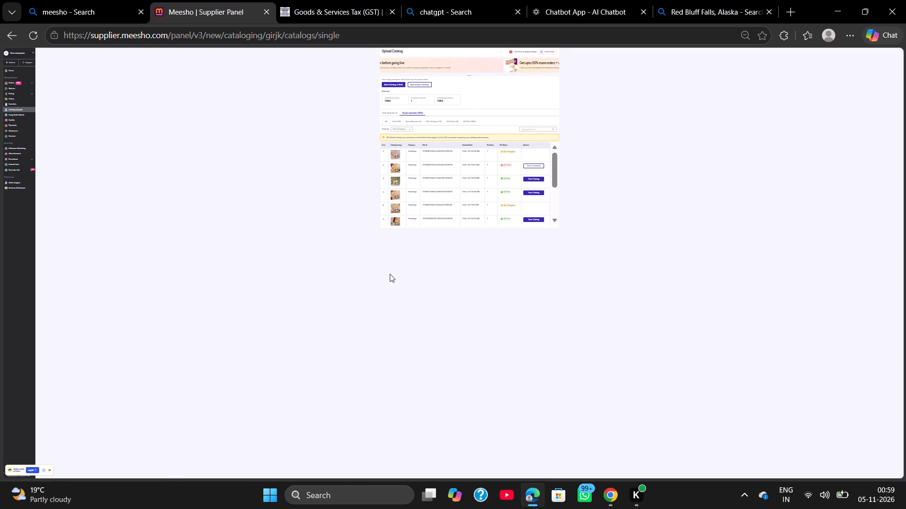
scroll(390, 274, "up", 5)
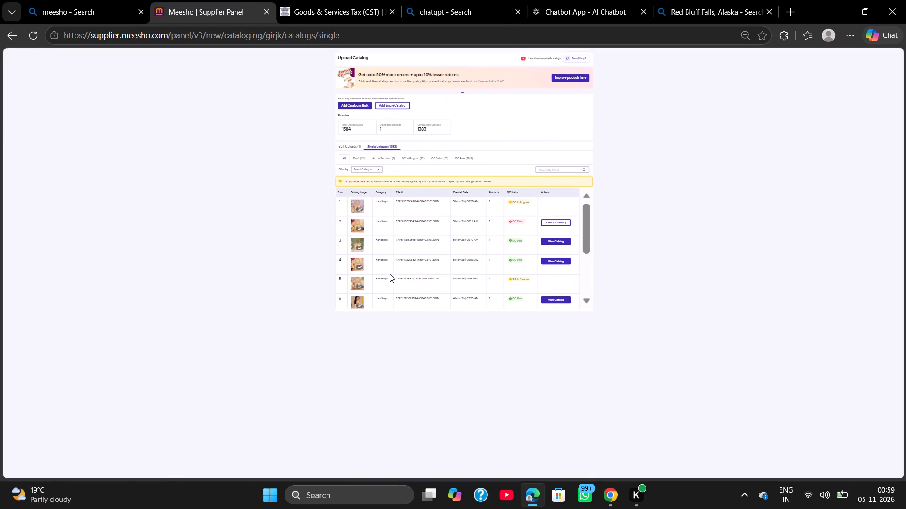
left_click(268, 10)
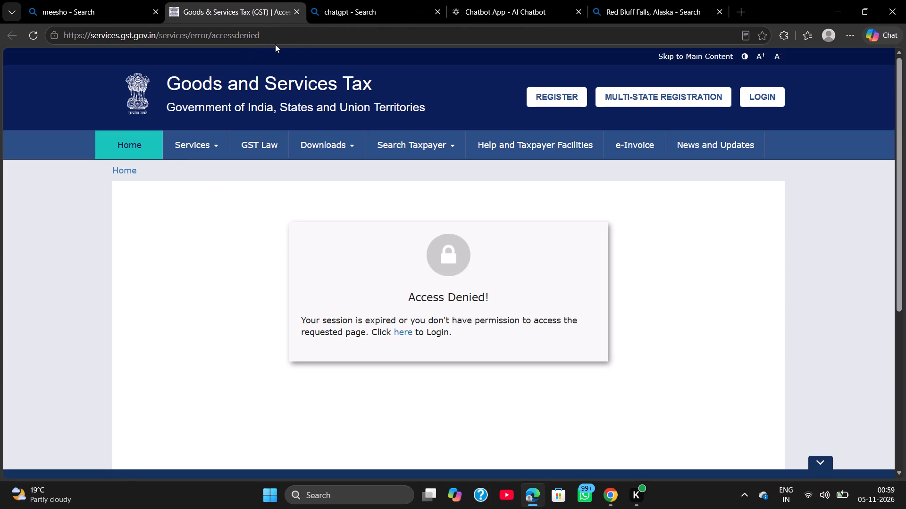
left_click(297, 9)
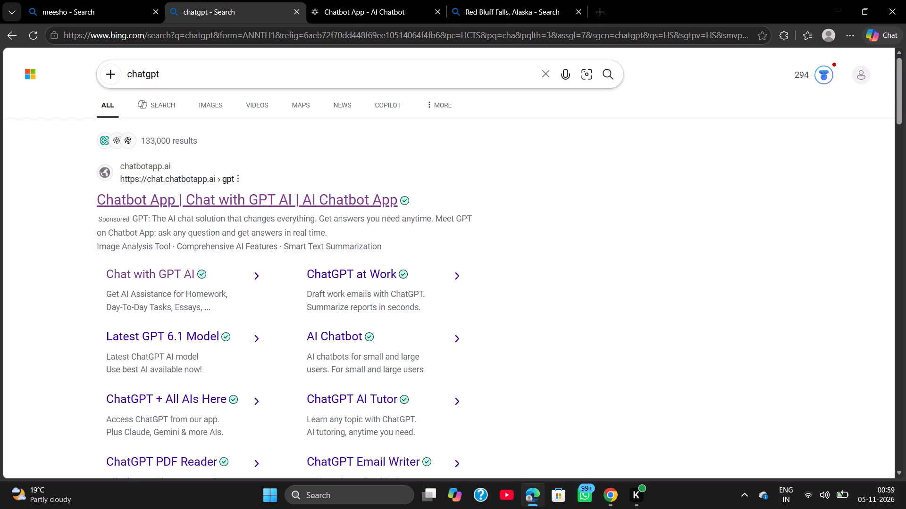
Search for meesho in a new tab and open the Meesho Supplier site from the results.
left_click(599, 7)
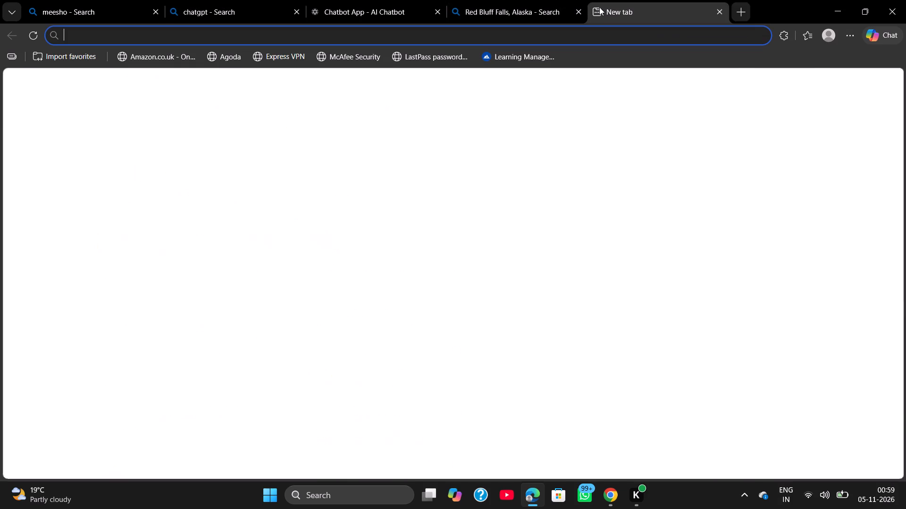
left_click(338, 130)
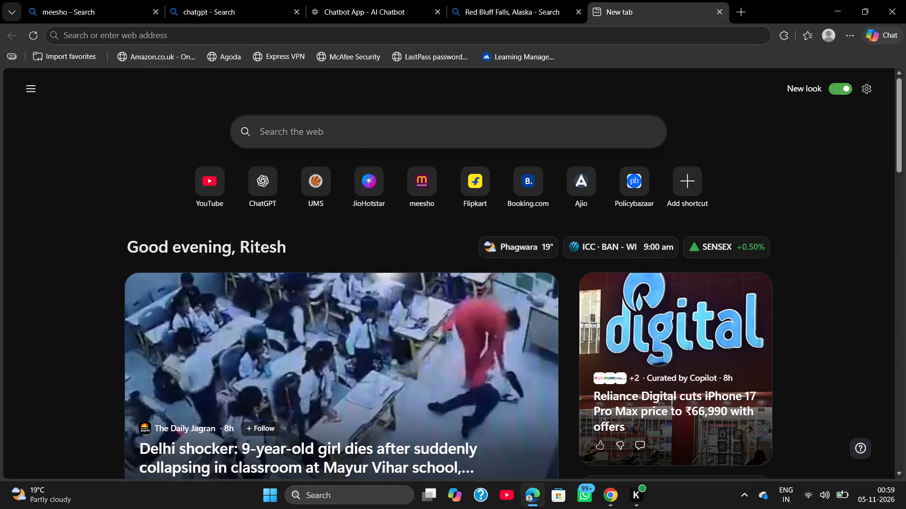
left_click(319, 192)
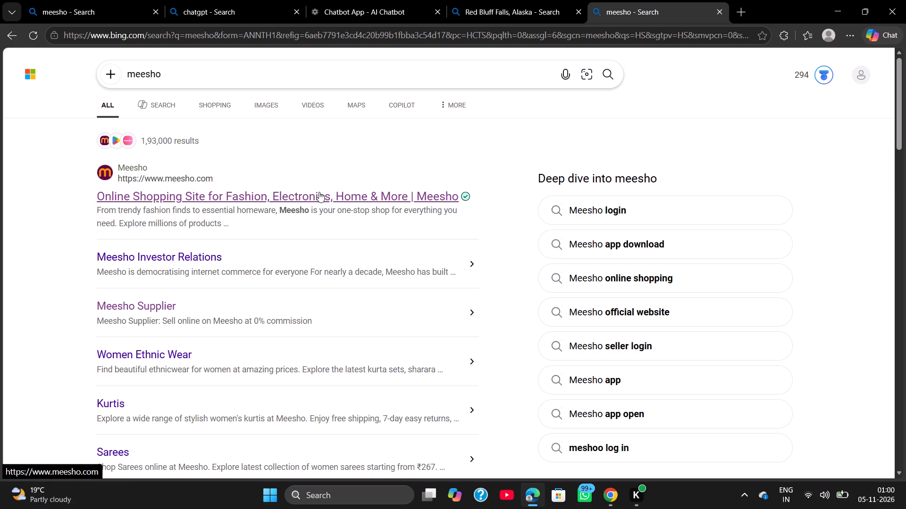
left_click(124, 304)
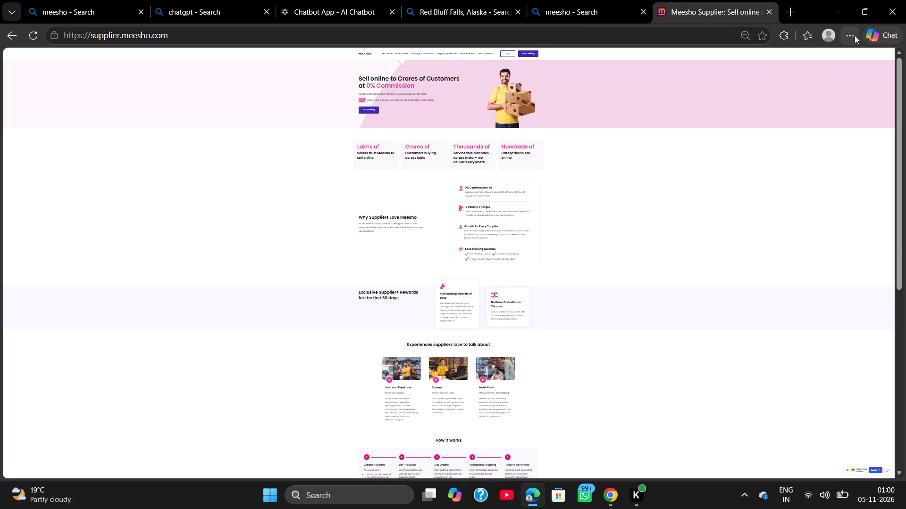
Log in to the Meesho Supplier Panel from the supplier site's home page.
scroll(749, 128, "right", 10)
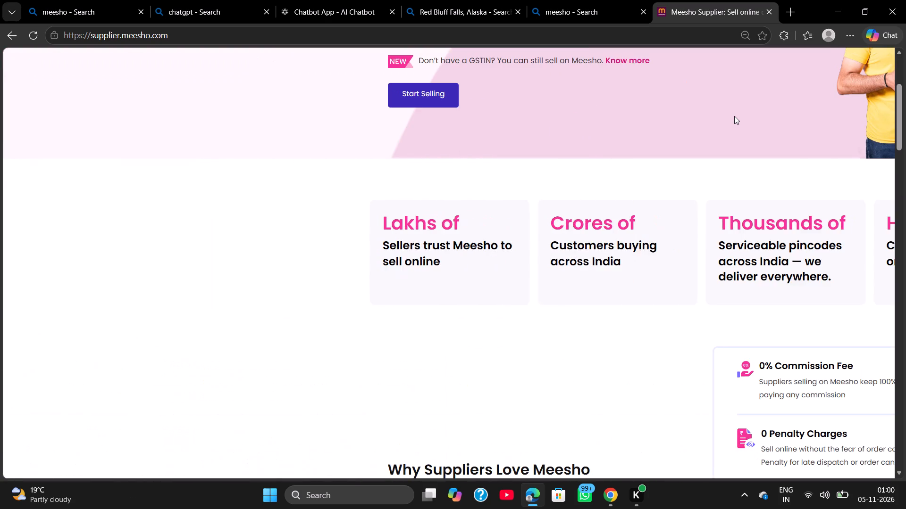
scroll(734, 116, "up", 2)
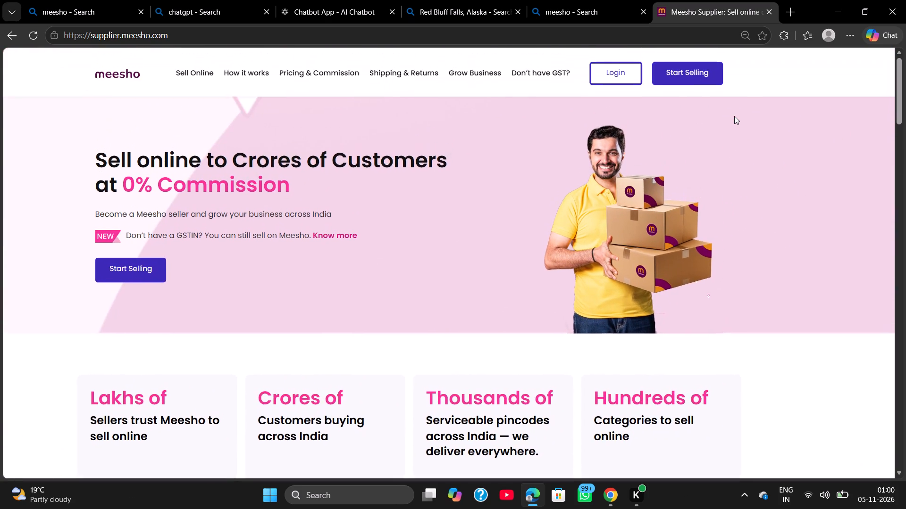
scroll(734, 116, "up", 1)
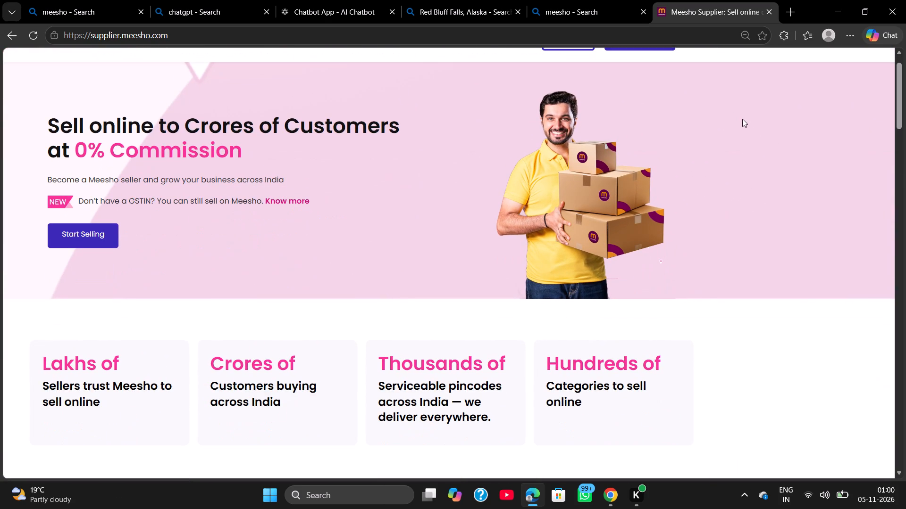
scroll(744, 119, "up", 1)
scroll(744, 119, "right", 1)
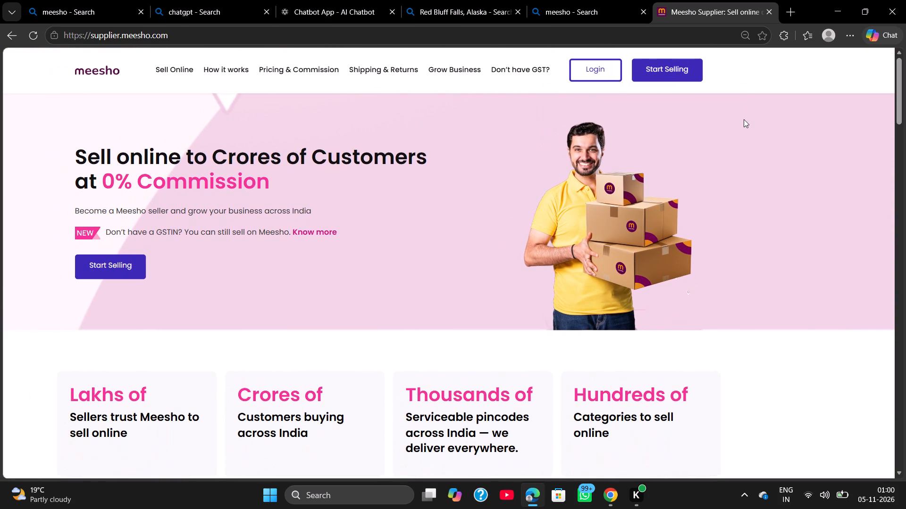
right_click(744, 119)
scroll(744, 119, "right", 1)
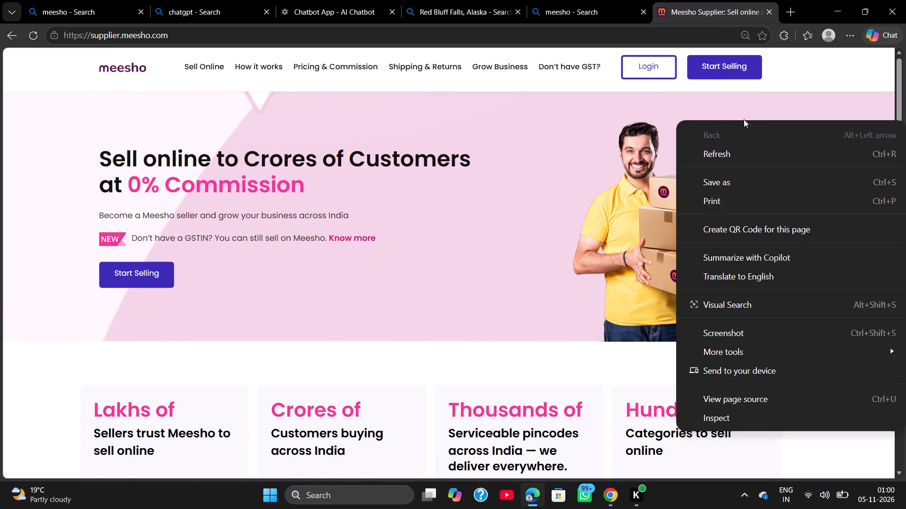
left_click(582, 357)
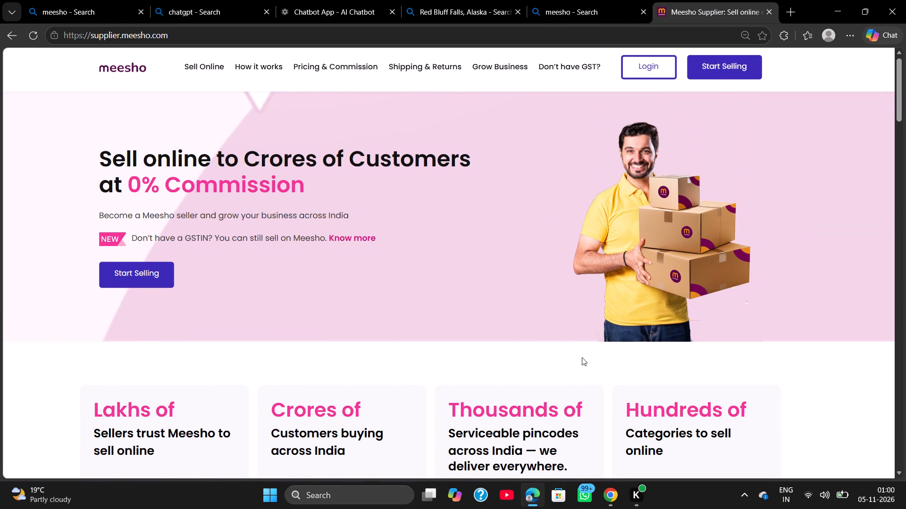
scroll(582, 357, "up", 1)
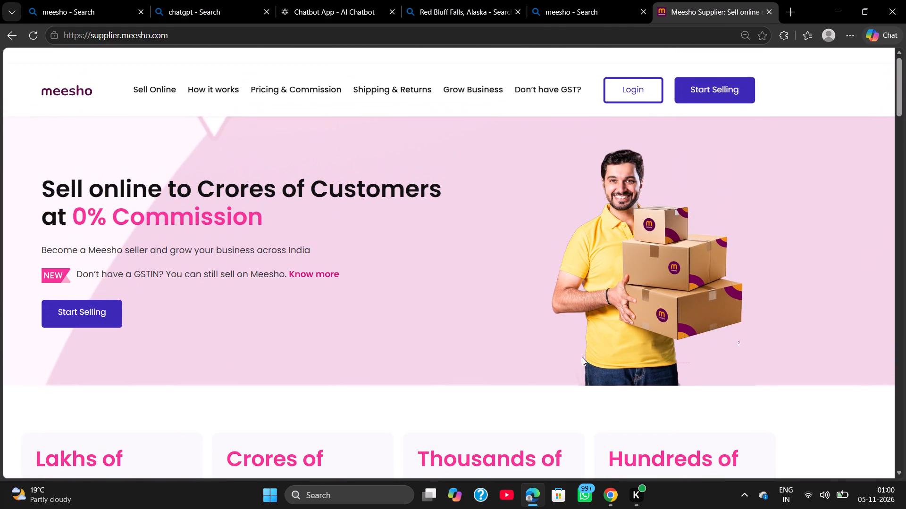
scroll(582, 357, "up", 1)
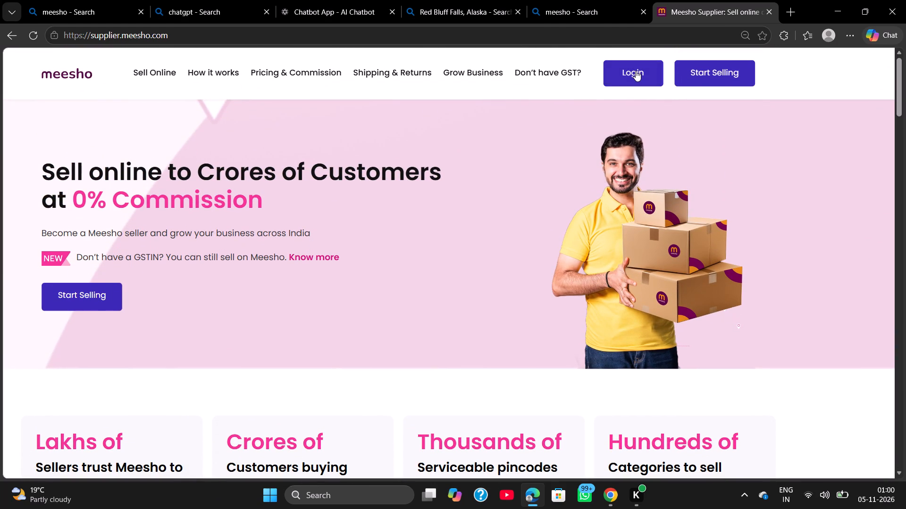
left_click(636, 71)
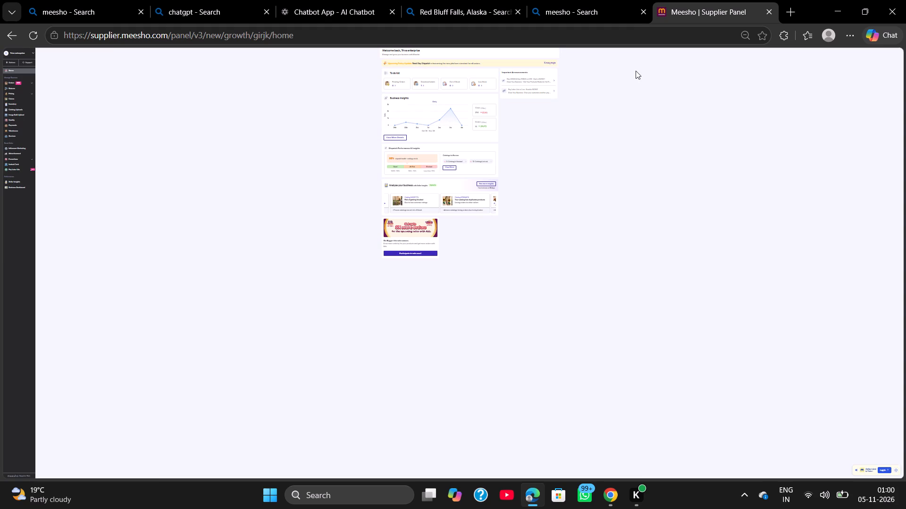
Reset the Supplier Panel's page zoom to 100%.
left_click(742, 34)
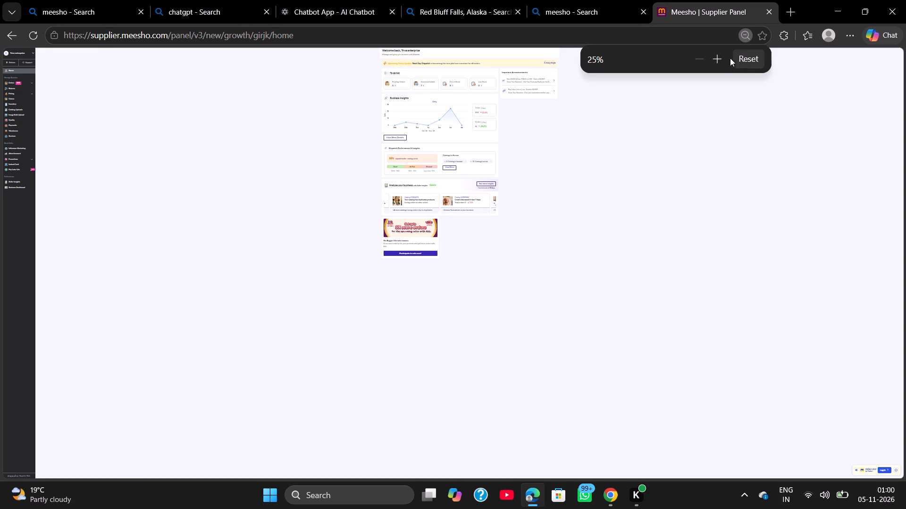
left_click(700, 56)
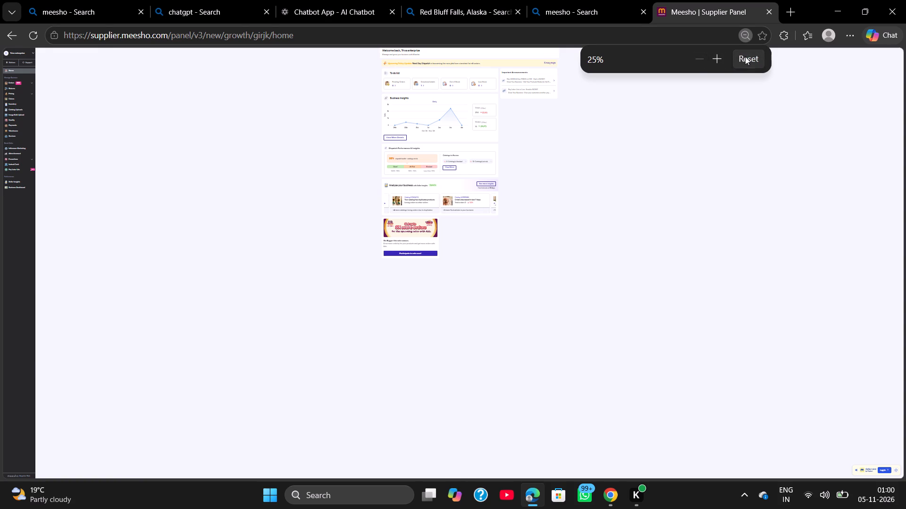
left_click(745, 57)
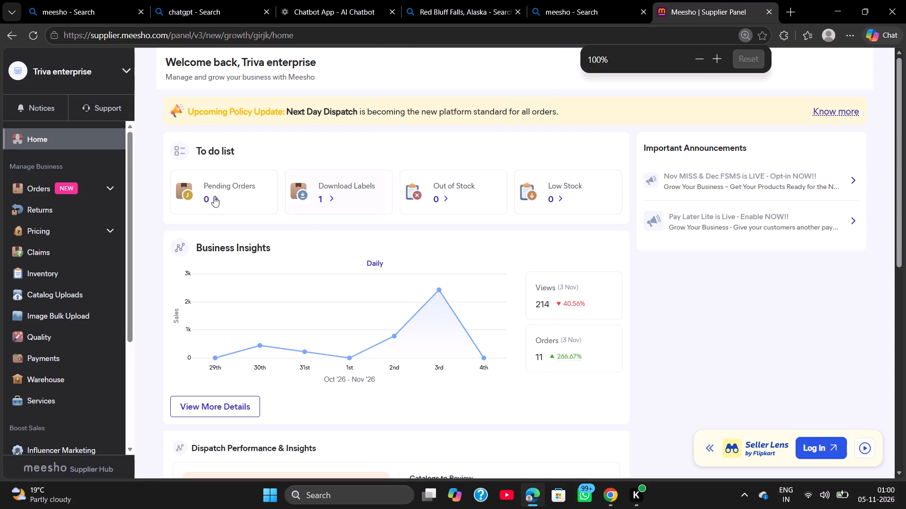
left_click(369, 66)
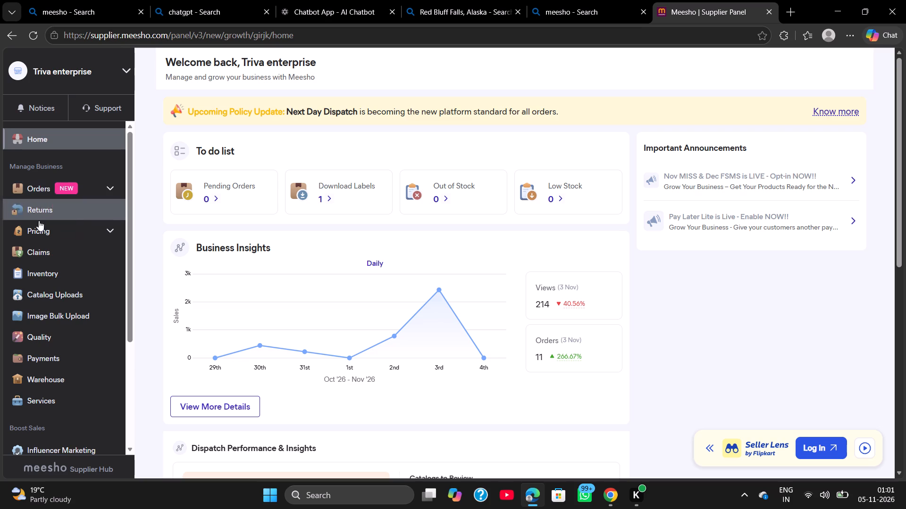
Open the Inventory page and examine the active handbag catalogs in the All Stock list.
left_click(50, 279)
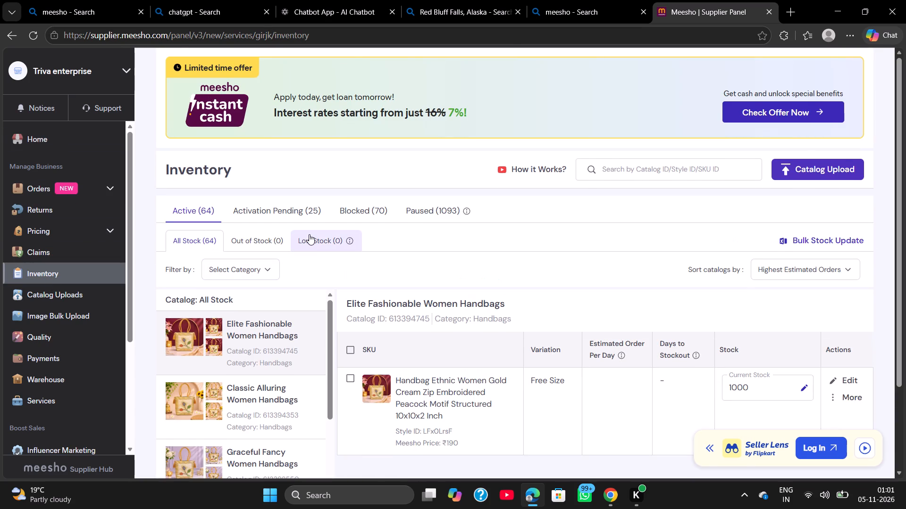
scroll(309, 234, "down", 1)
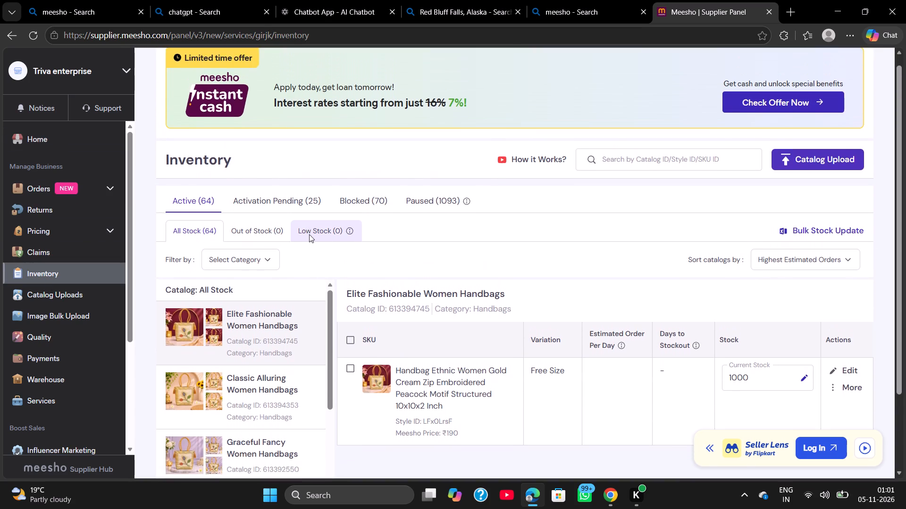
scroll(309, 234, "down", 2)
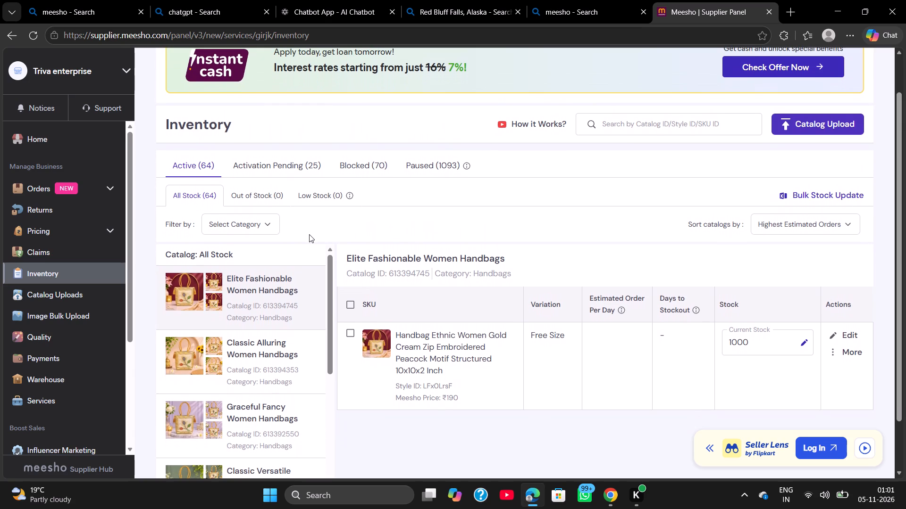
scroll(309, 234, "down", 1)
scroll(522, 164, "down", 1)
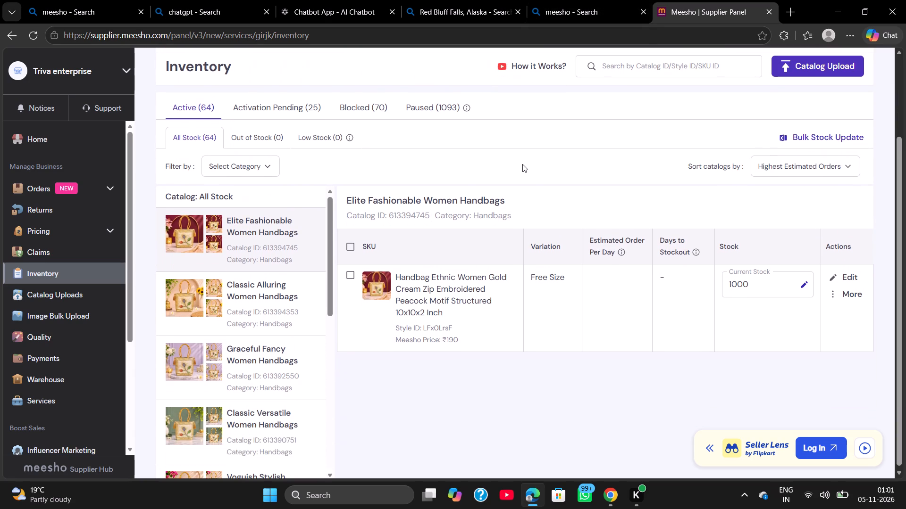
scroll(522, 164, "down", 1)
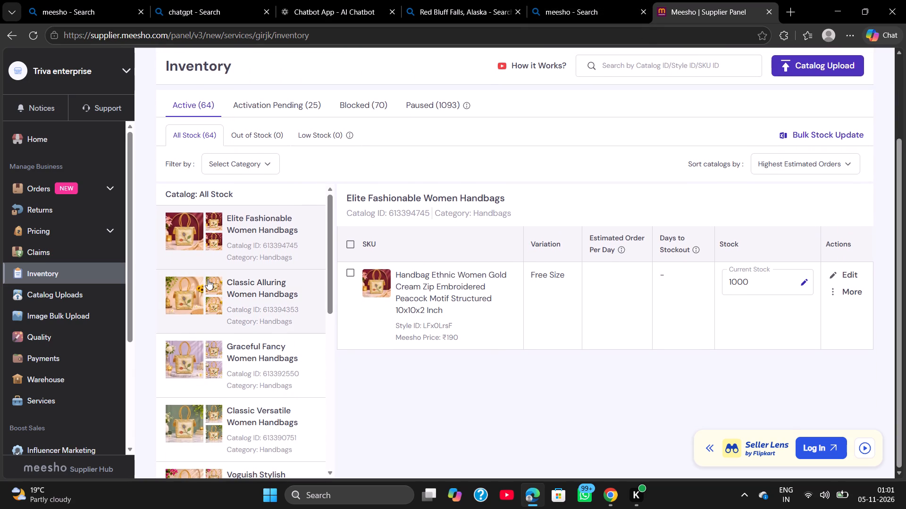
scroll(208, 279, "down", 3)
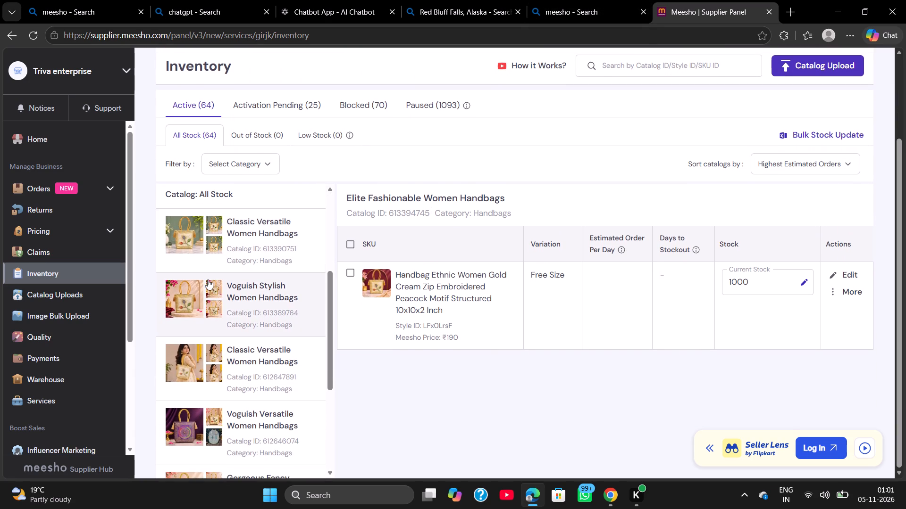
scroll(208, 279, "down", 1)
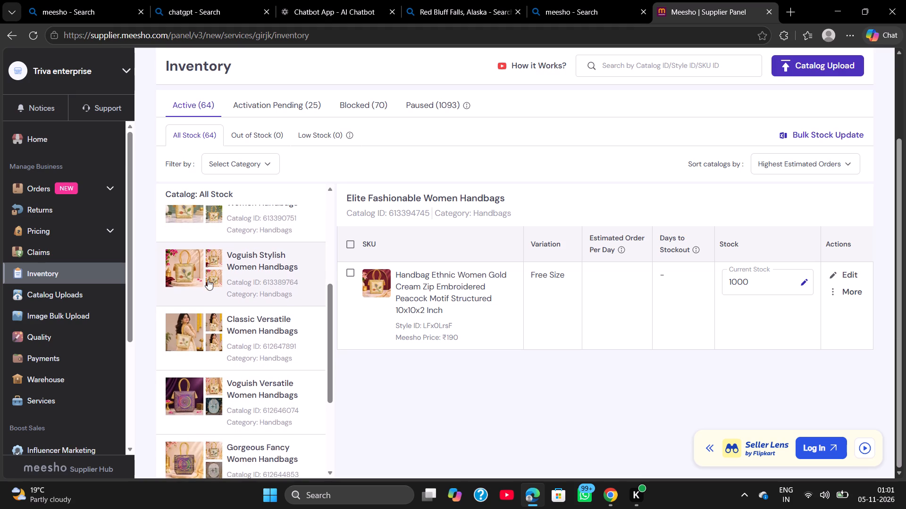
scroll(171, 187, "up", 2)
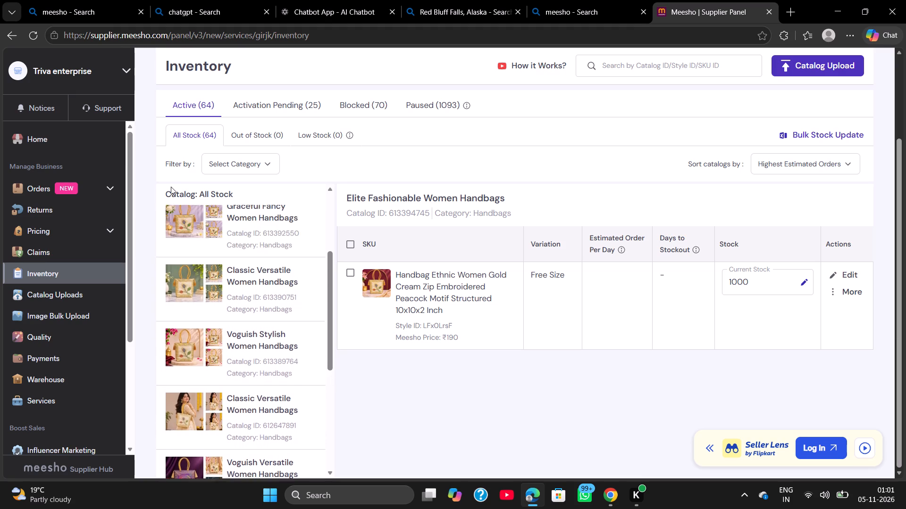
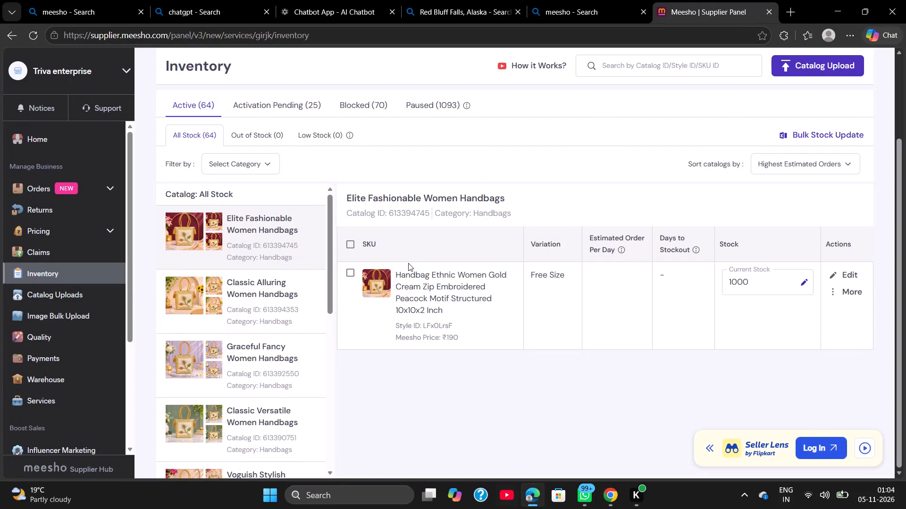
Start a new single catalog from the latest potli bag image in Downloads and continue with the Potlis category.
scroll(375, 144, "up", 2)
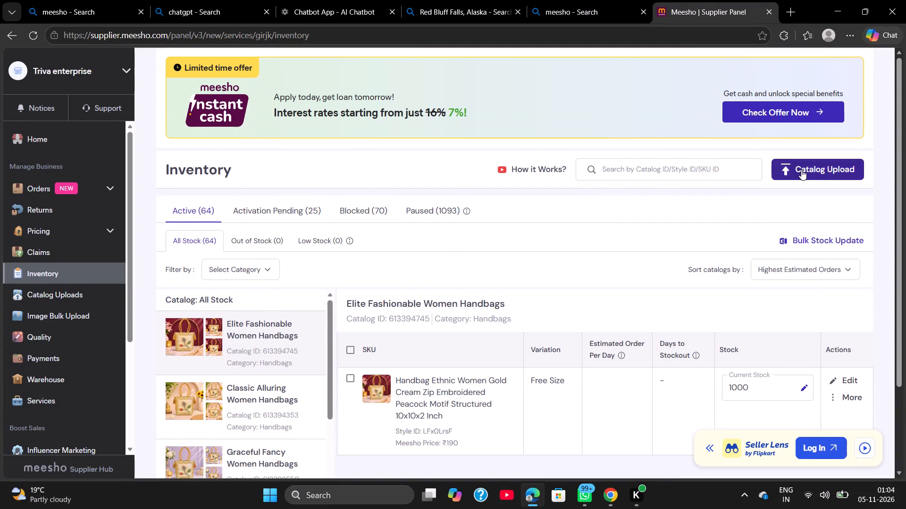
left_click(802, 169)
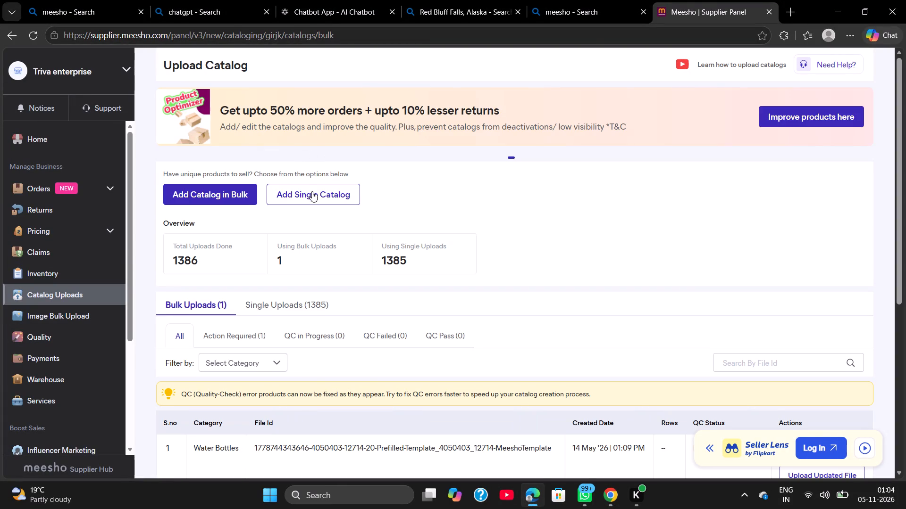
left_click(314, 195)
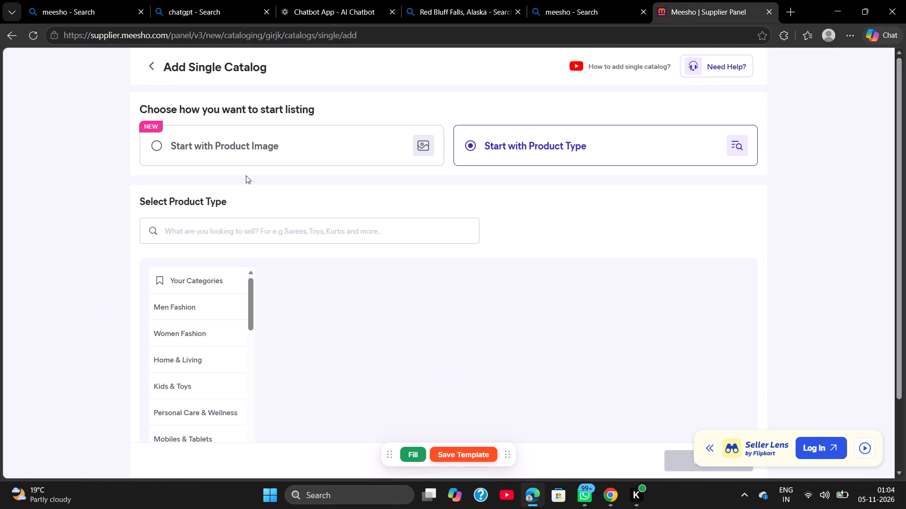
left_click(243, 140)
left_click(447, 296)
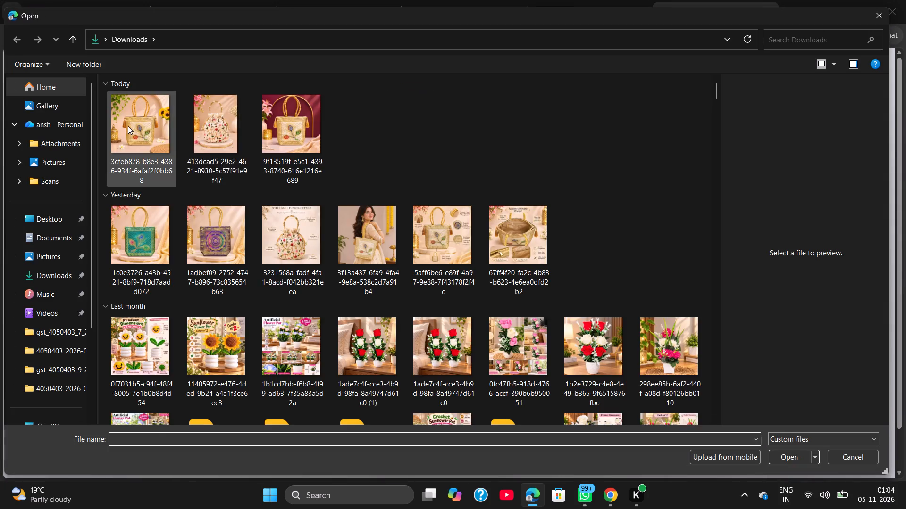
double_click(130, 126)
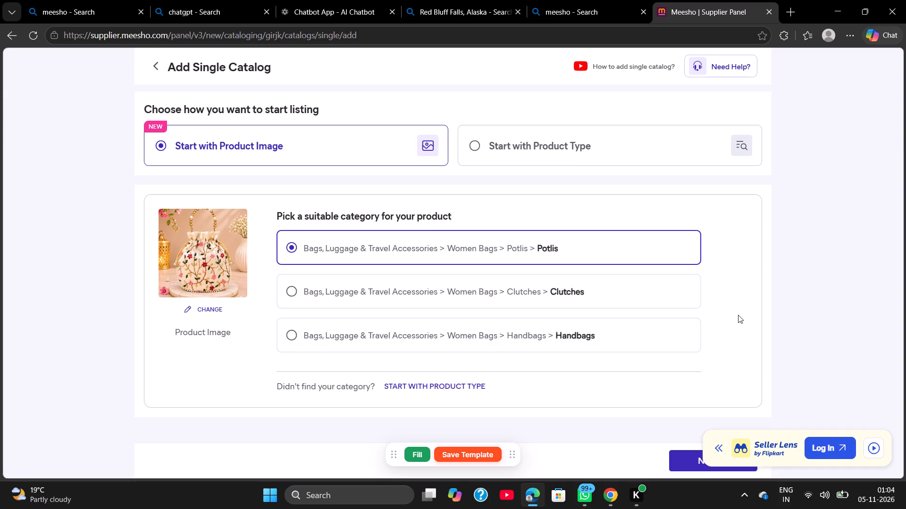
scroll(738, 315, "down", 2)
left_click(689, 467)
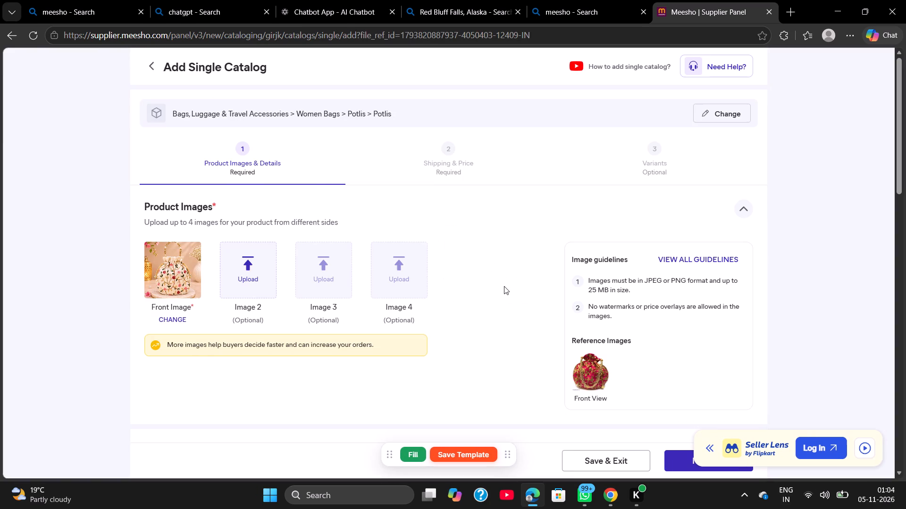
Upload three more potli pictures from Downloads: the hand-held shot as Image 2, the multi-view collage as Image 3, the labelled design-details image as Image 4.
scroll(469, 301, "down", 2)
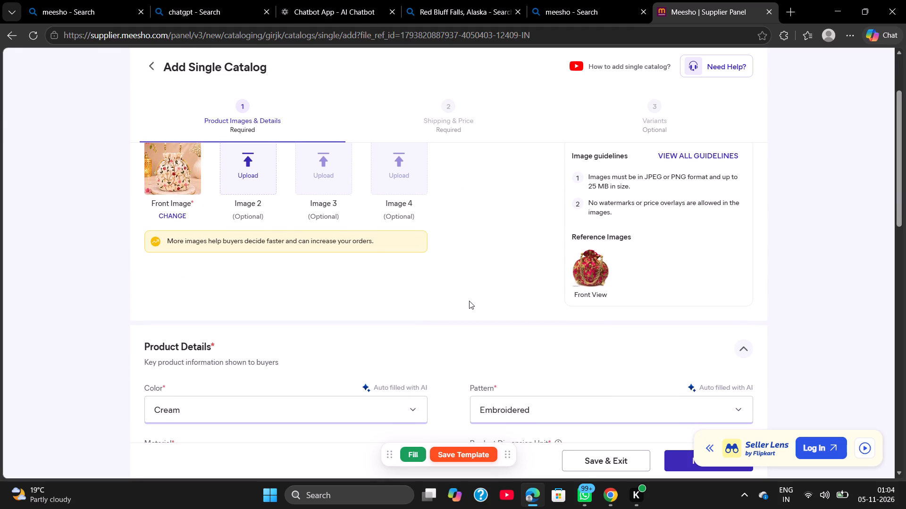
left_click(261, 162)
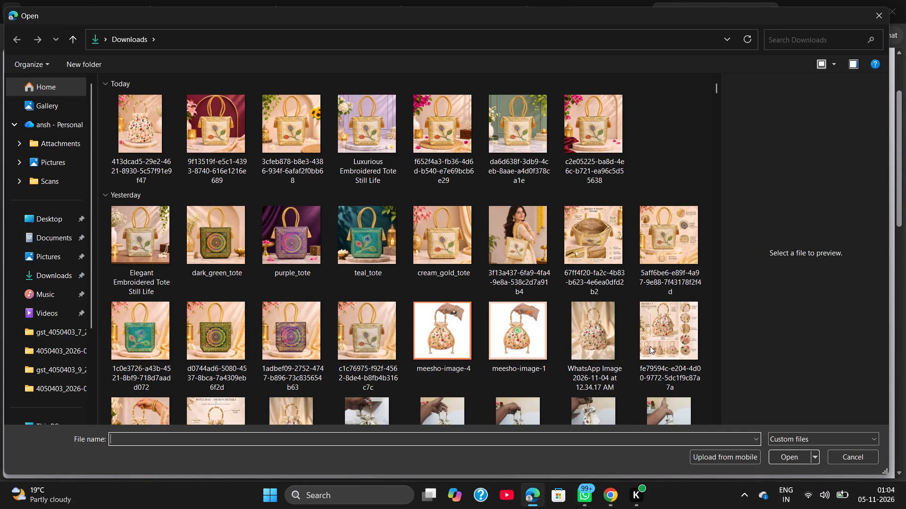
scroll(650, 345, "down", 1)
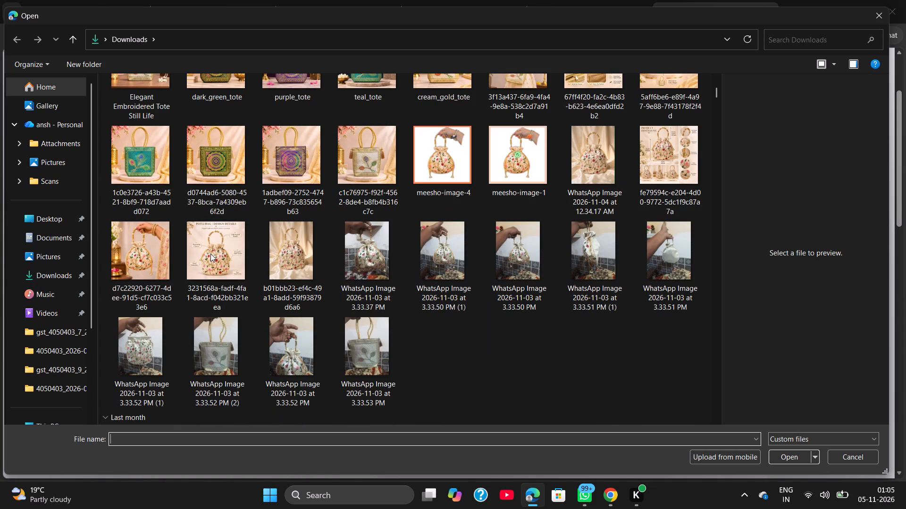
double_click(130, 238)
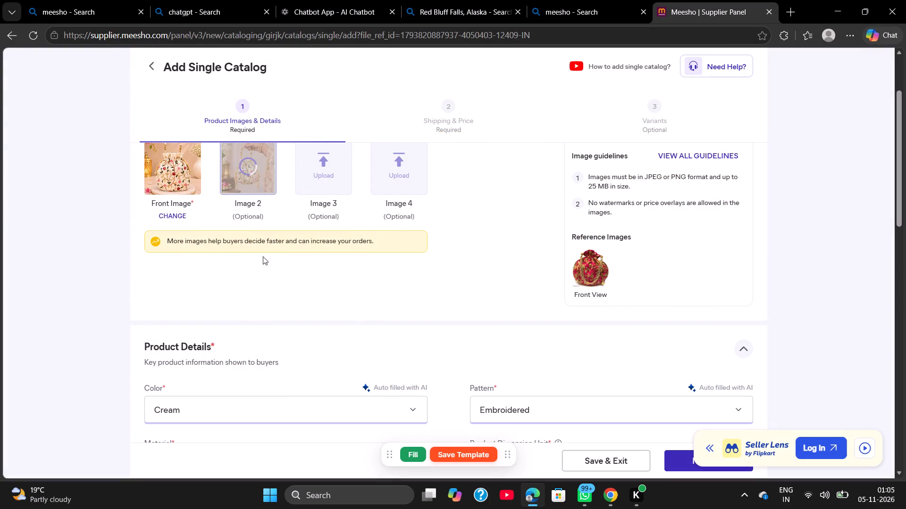
left_click(336, 174)
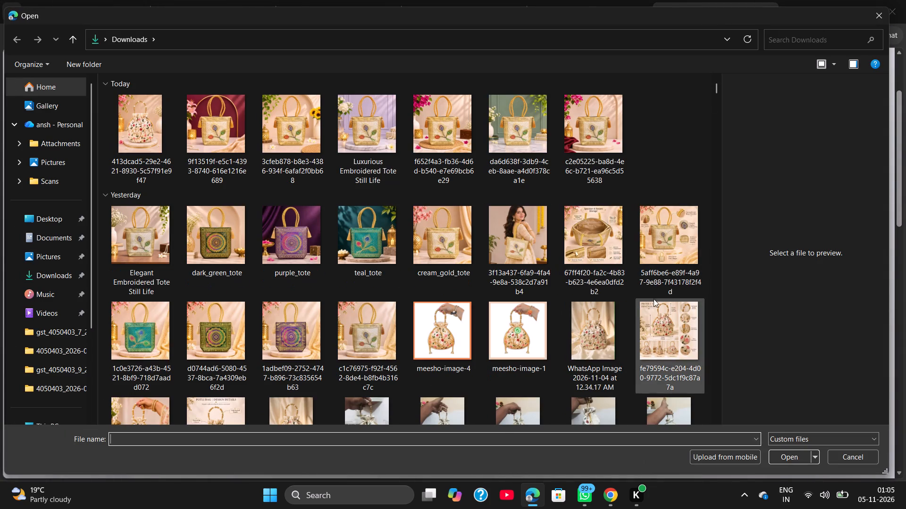
double_click(666, 338)
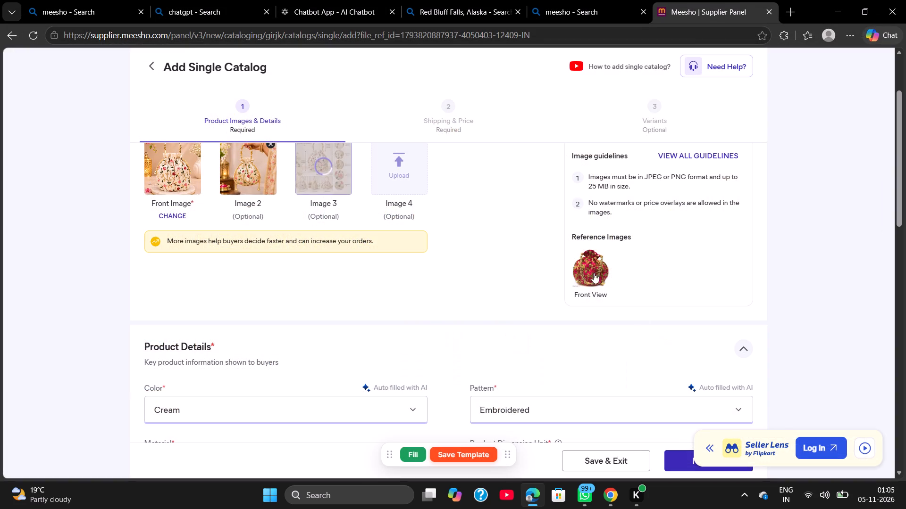
left_click(403, 162)
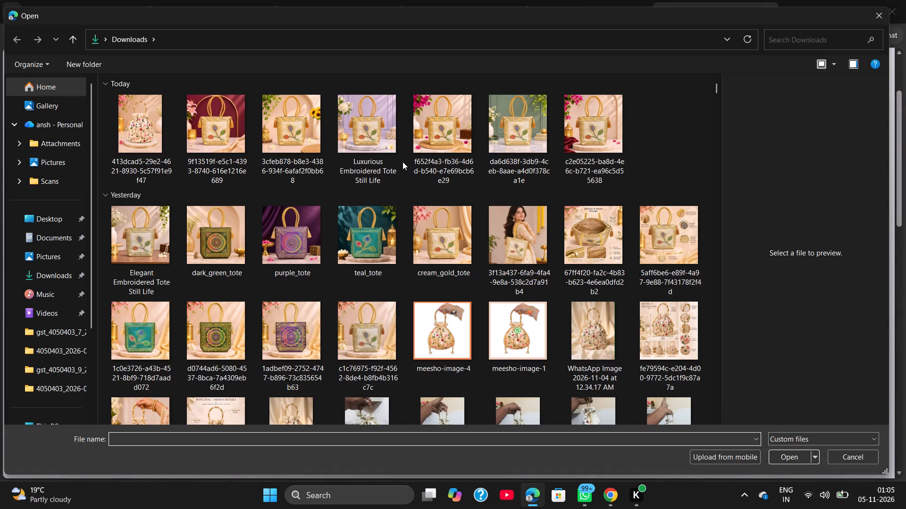
scroll(278, 331, "down", 1)
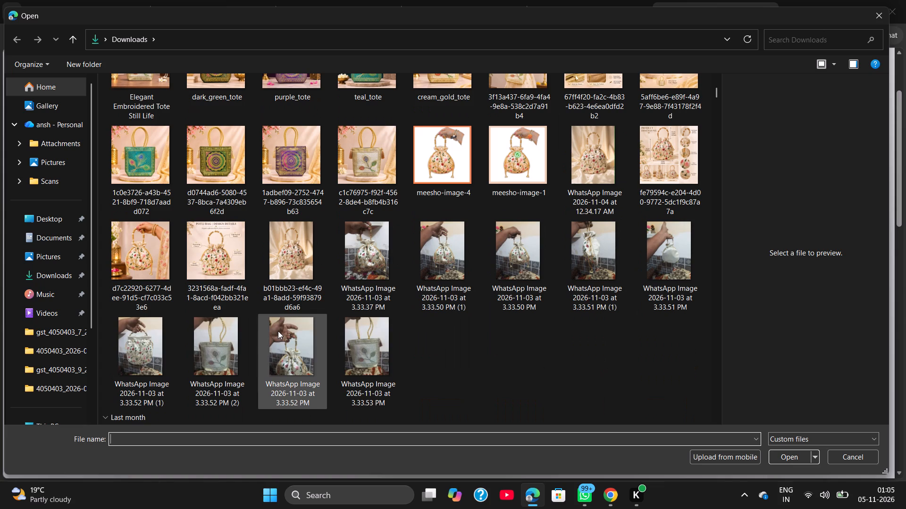
scroll(278, 331, "down", 1)
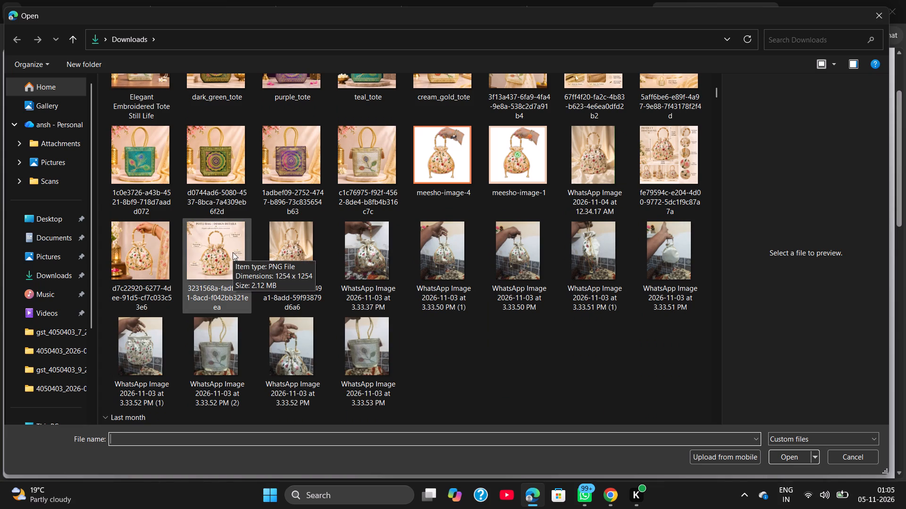
double_click(239, 252)
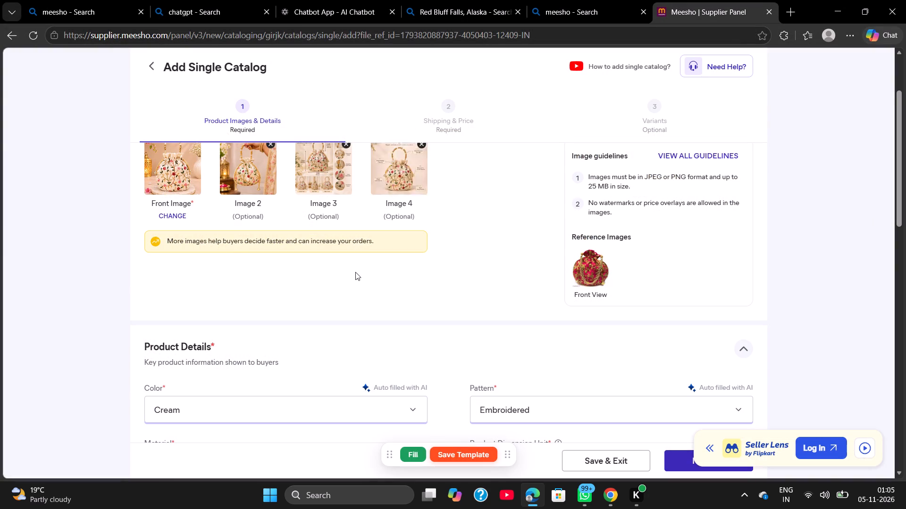
Set the product's material to Cotton Blend, its dimension unit to inch and its product unit to Cm.
scroll(355, 272, "down", 4)
left_click(254, 190)
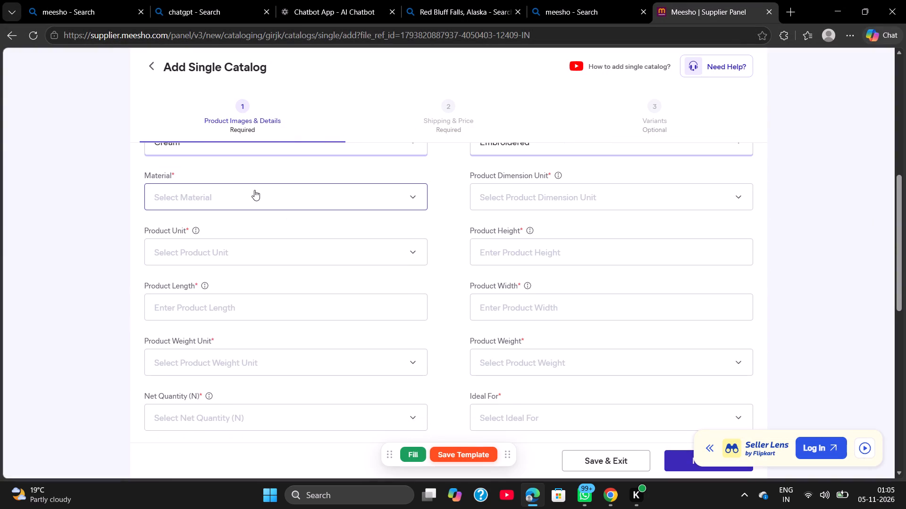
scroll(219, 295, "down", 1)
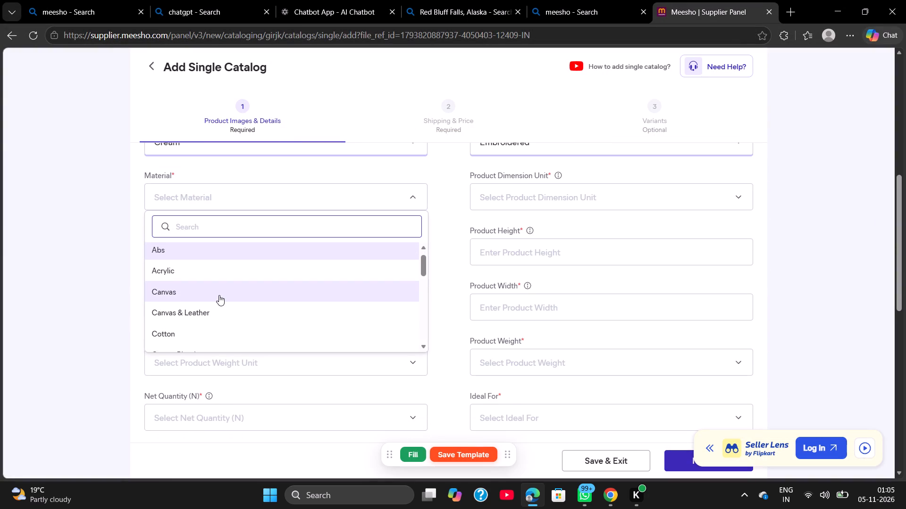
scroll(219, 295, "down", 1)
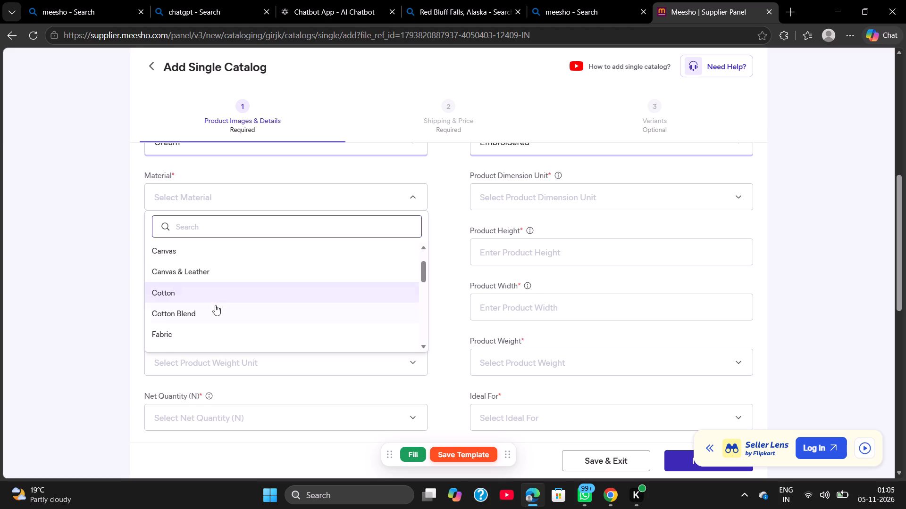
left_click(216, 306)
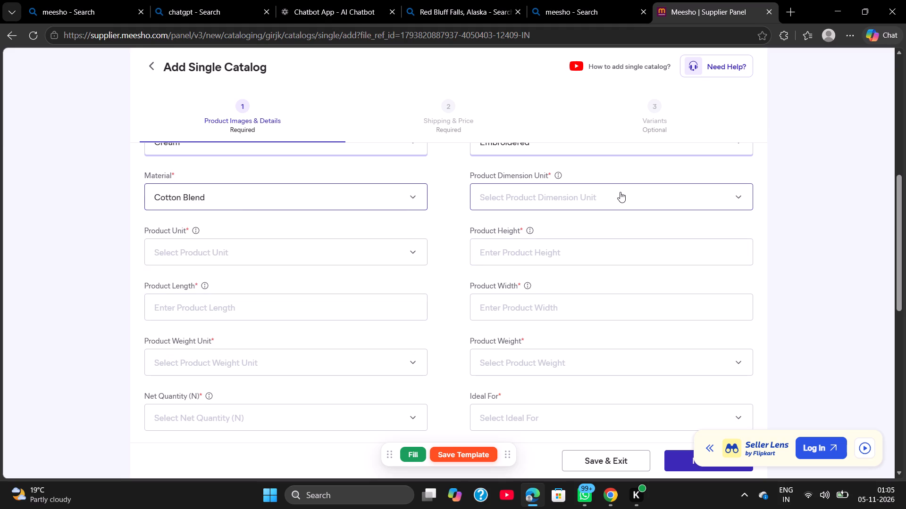
left_click(620, 192)
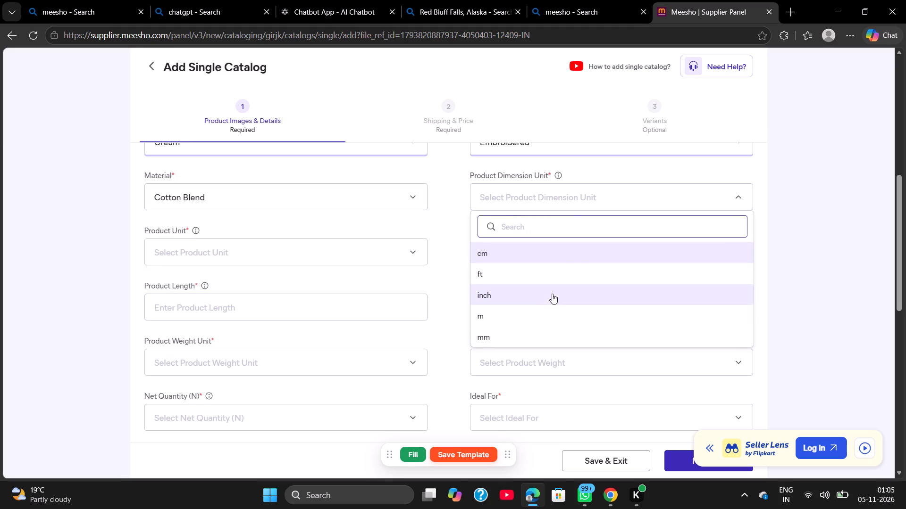
left_click(552, 294)
left_click(196, 254)
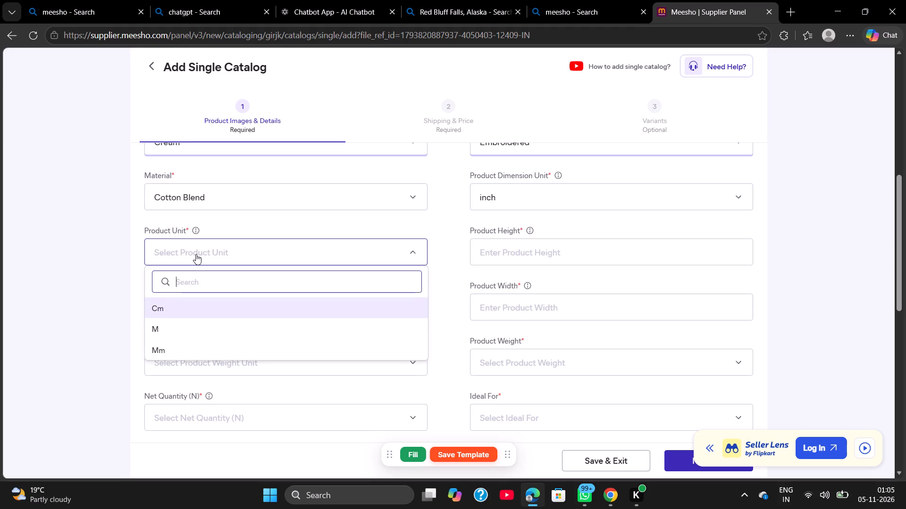
left_click(183, 305)
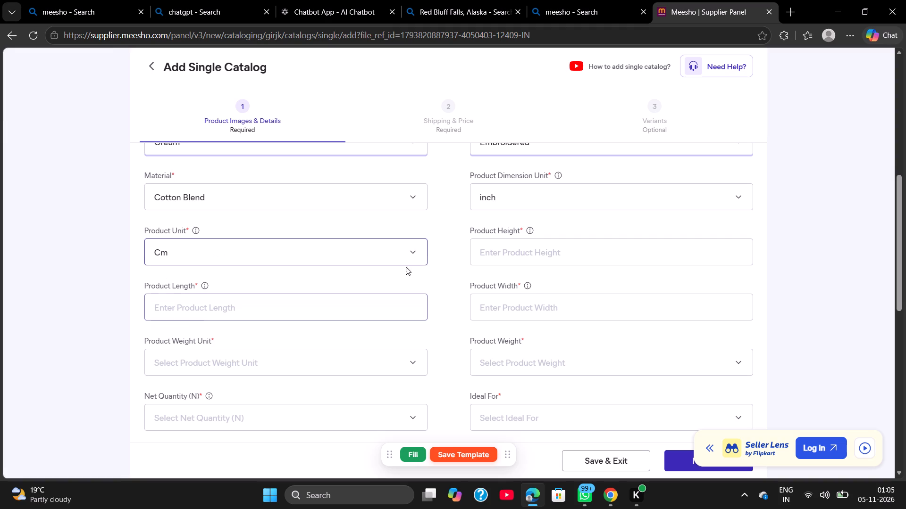
Enter the product dimensions: height 10, length 8 and width 8.
left_click(567, 239)
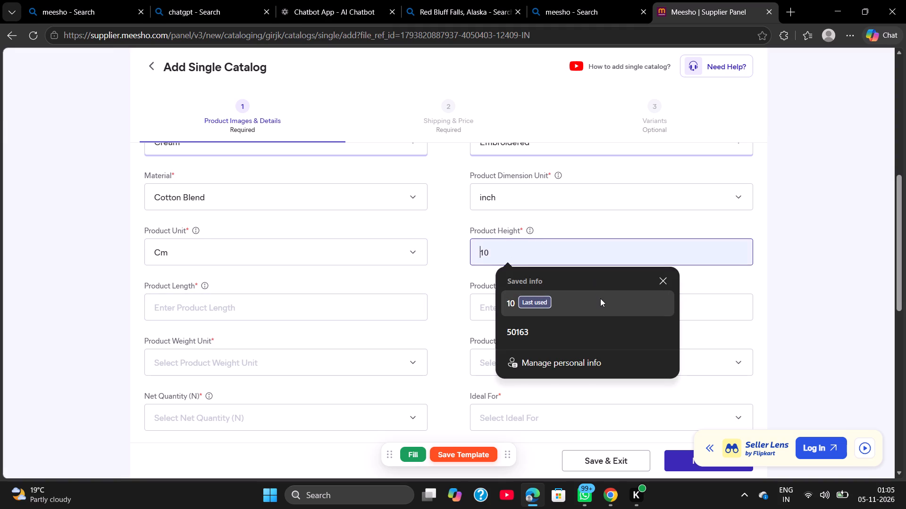
left_click(600, 298)
left_click(272, 302)
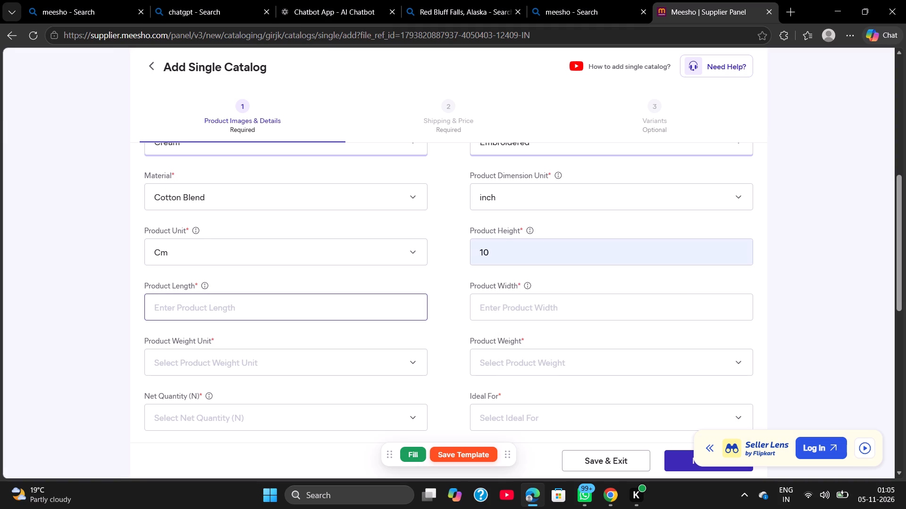
left_click(274, 306)
type("88")
key("BackSpace")
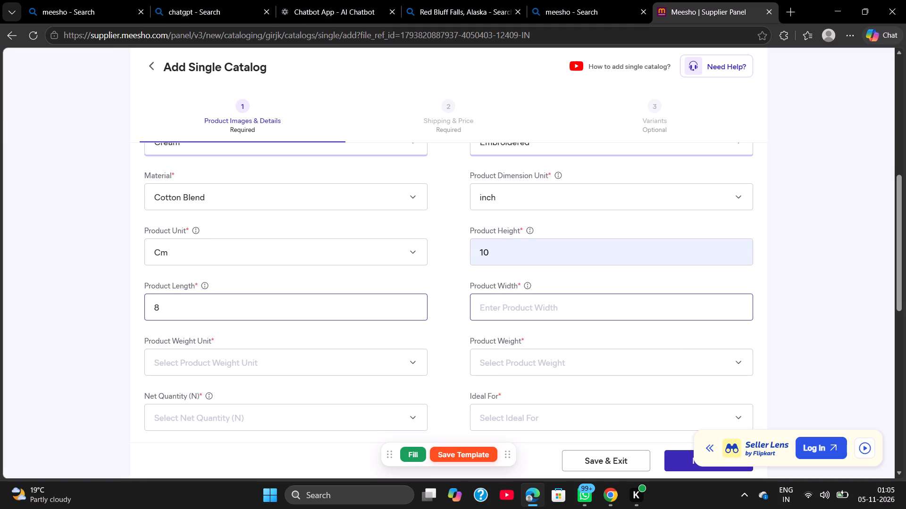
left_click(535, 311)
key("8")
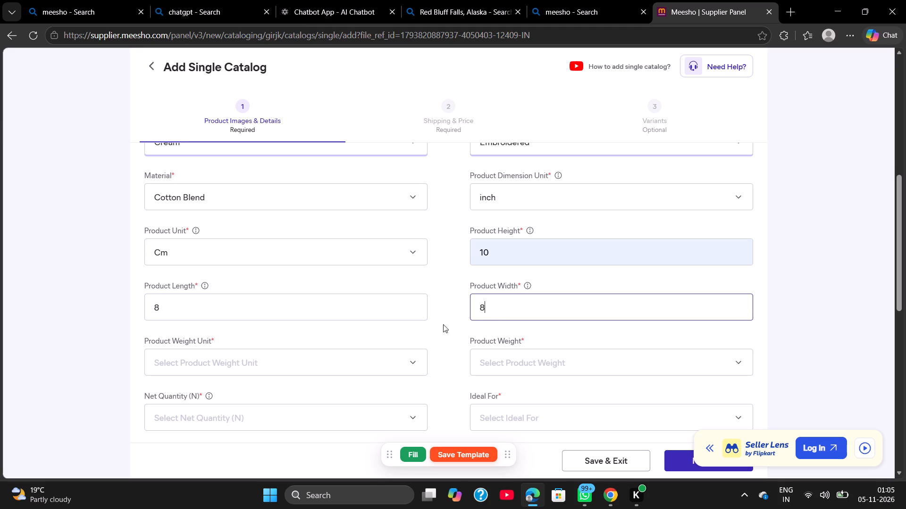
Set the product weight unit to G and the product weight to 50.
scroll(426, 336, "down", 1)
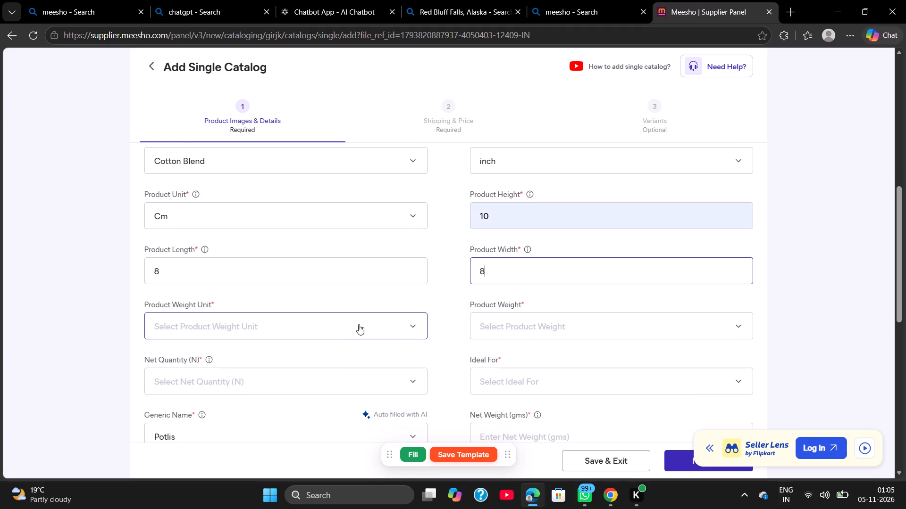
left_click(351, 326)
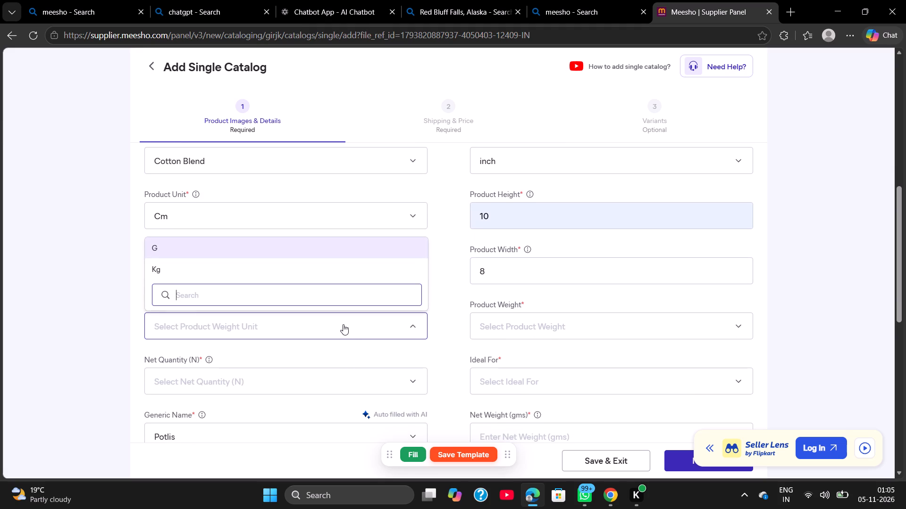
left_click(280, 239)
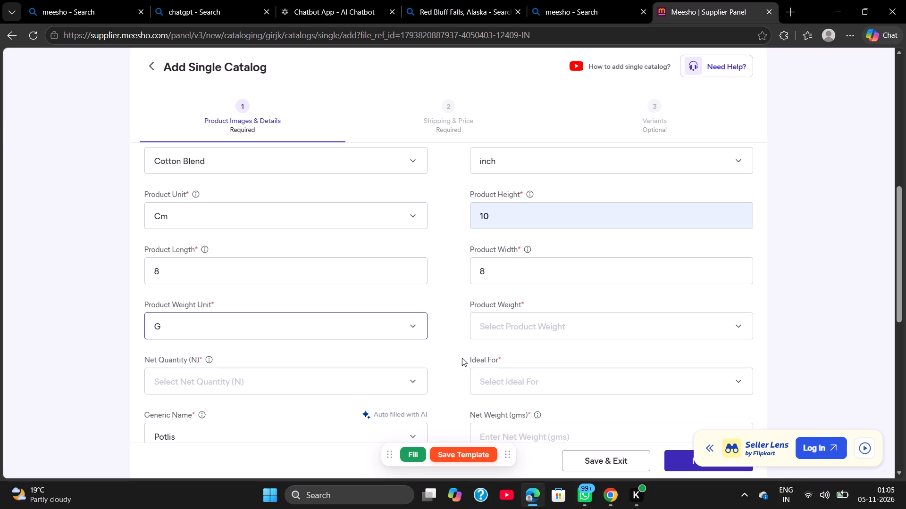
left_click(506, 325)
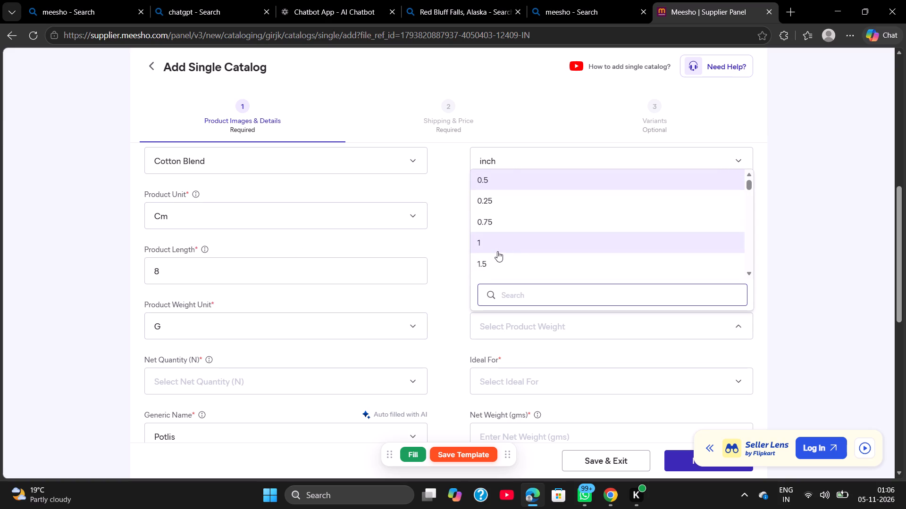
key("2")
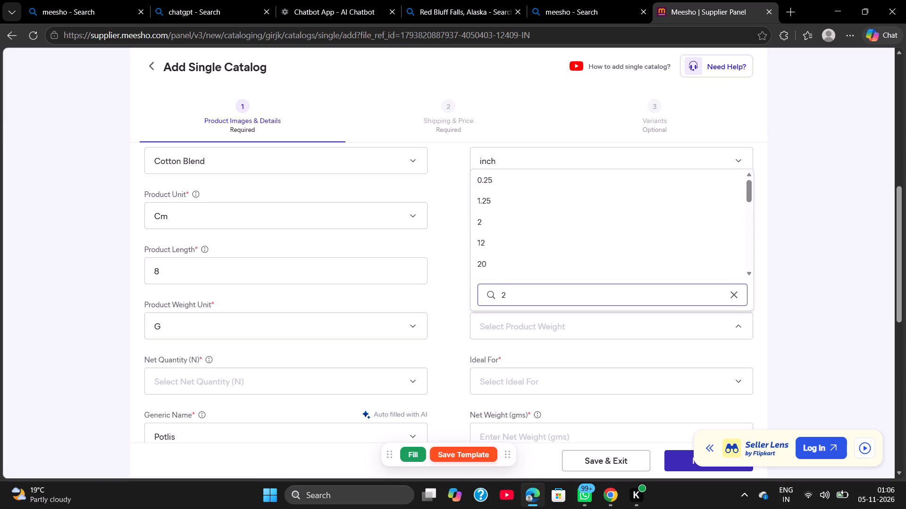
key("BackSpace")
type("50")
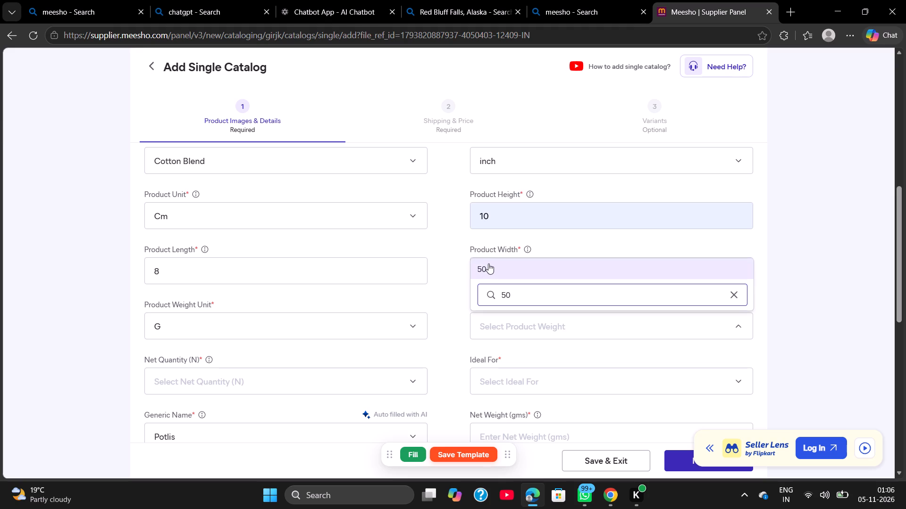
left_click(488, 263)
Set the net quantity to 1, the ideal user to Women and the net weight to 100 grams.
scroll(348, 338, "down", 1)
left_click(343, 328)
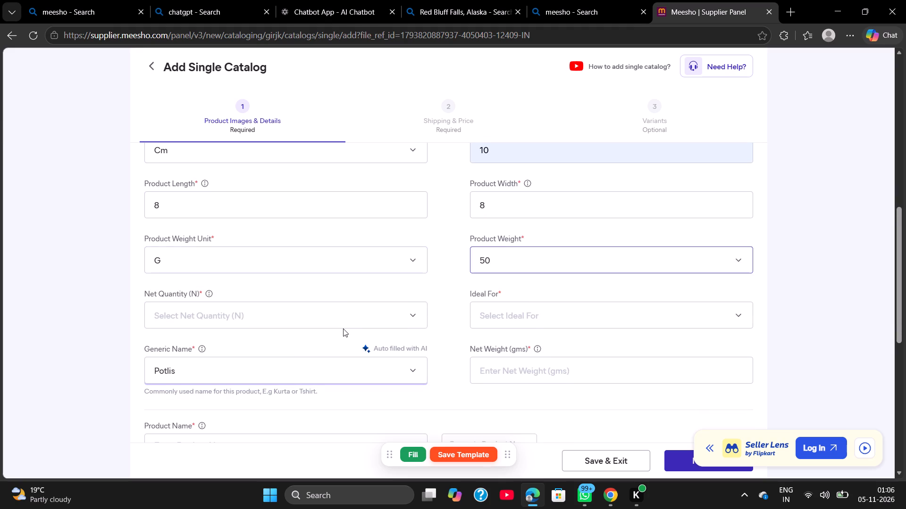
left_click(340, 320)
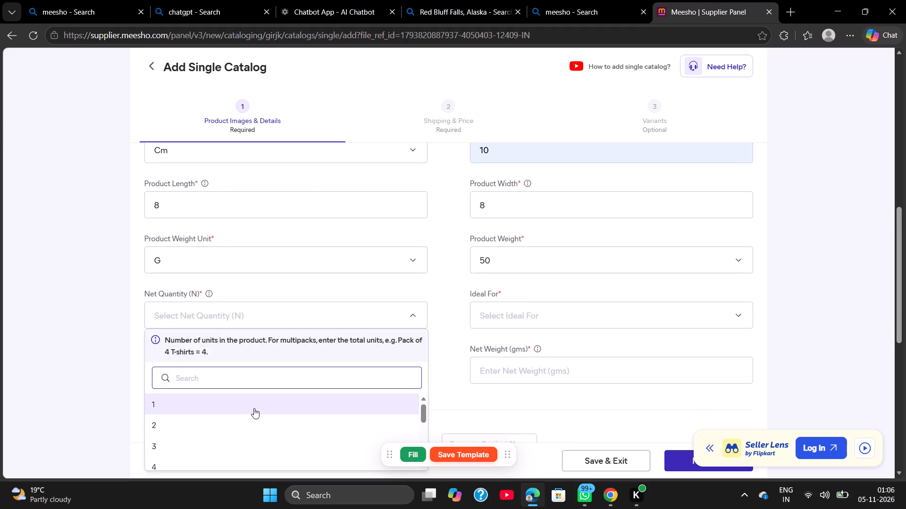
left_click(254, 409)
left_click(518, 310)
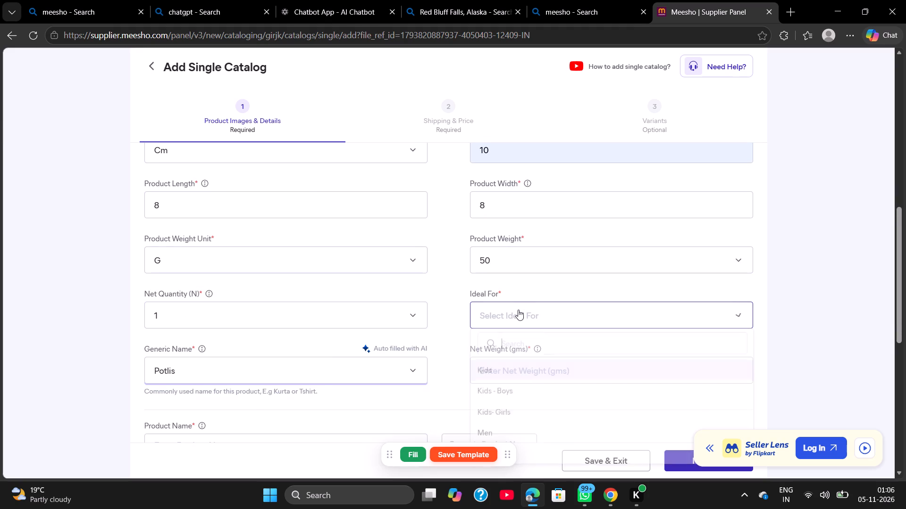
scroll(521, 413, "down", 1)
left_click(521, 413)
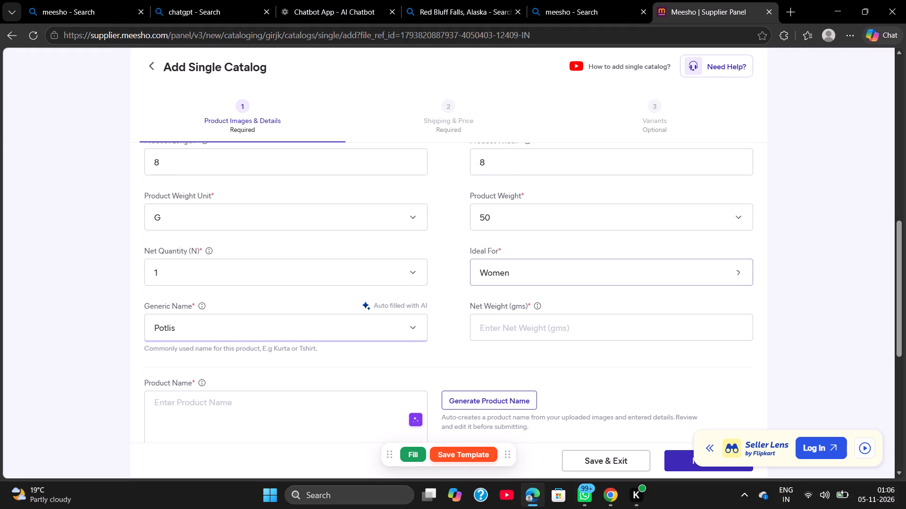
scroll(467, 375, "down", 1)
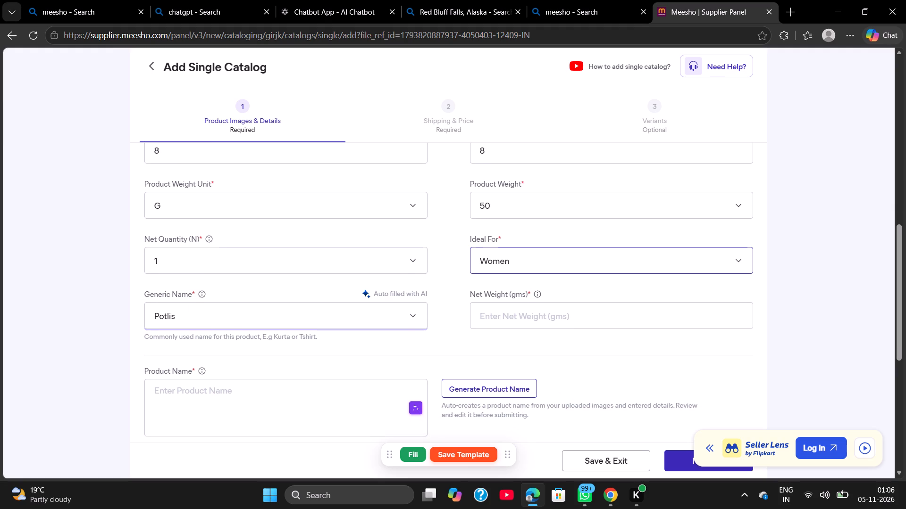
left_click(486, 320)
type("100")
Auto-generate the product name from the images and entered details, and continue to the Shipping & Price stage.
scroll(434, 308, "down", 1)
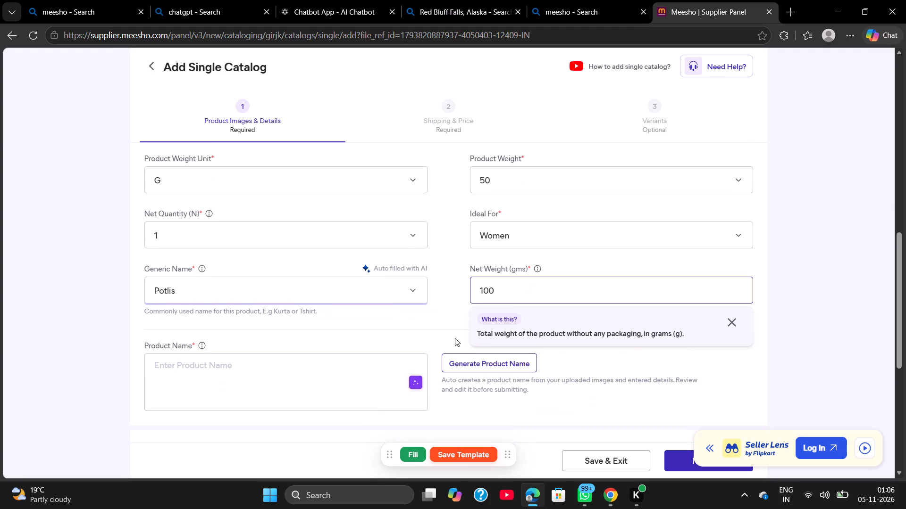
left_click(469, 355)
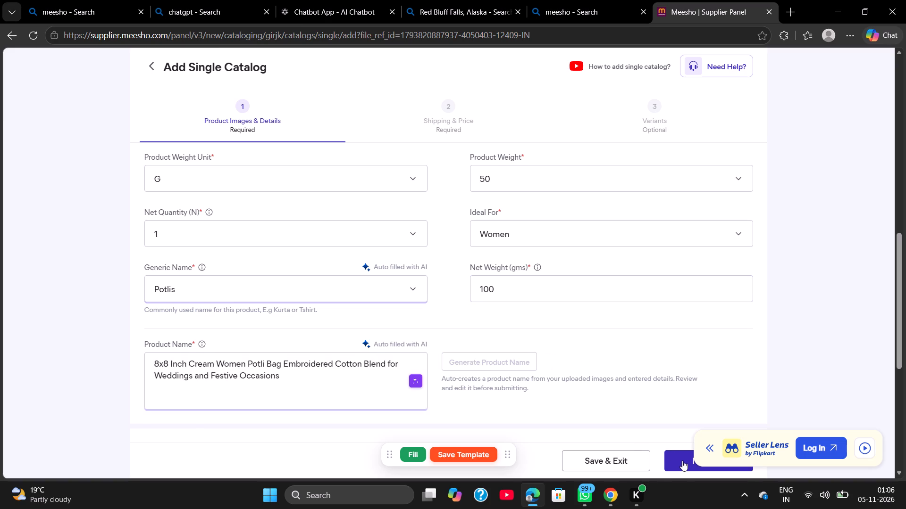
left_click(682, 460)
Set the HSN code to 4202, the GST rate to 18 and the country of origin to India.
left_click(336, 279)
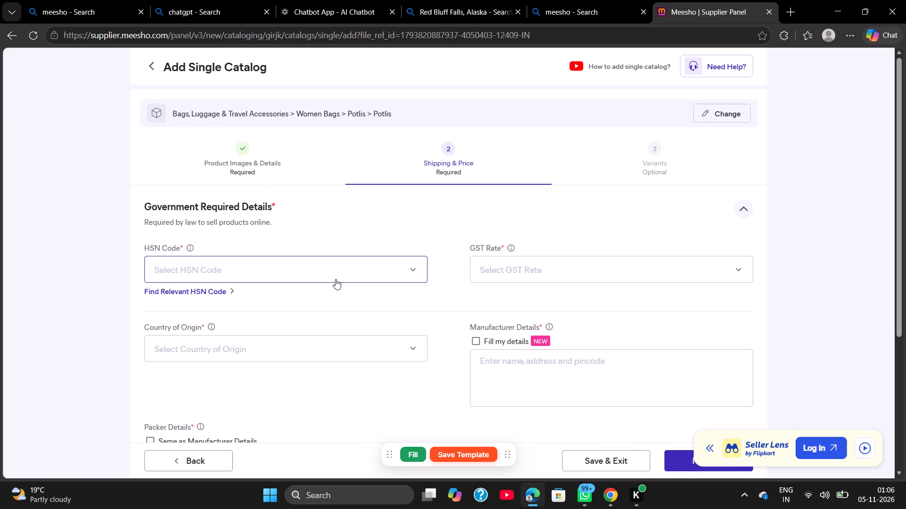
left_click(261, 321)
left_click(484, 276)
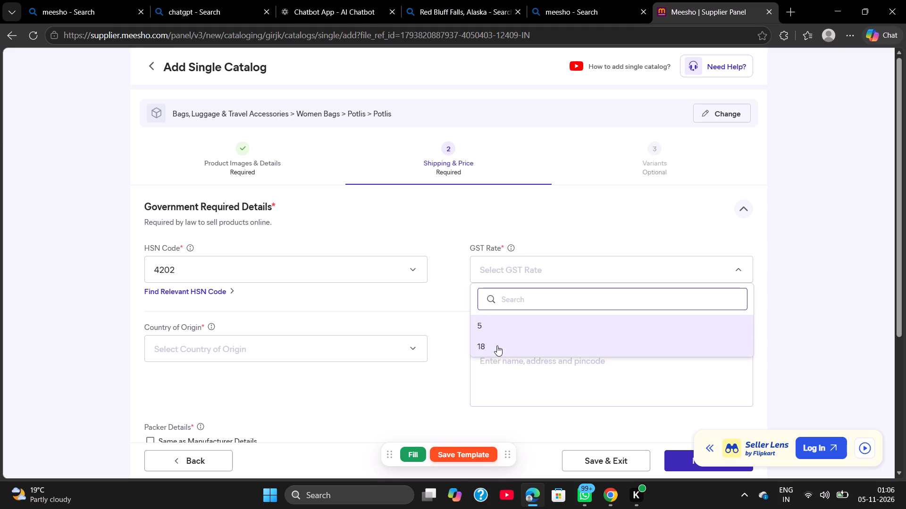
left_click(497, 345)
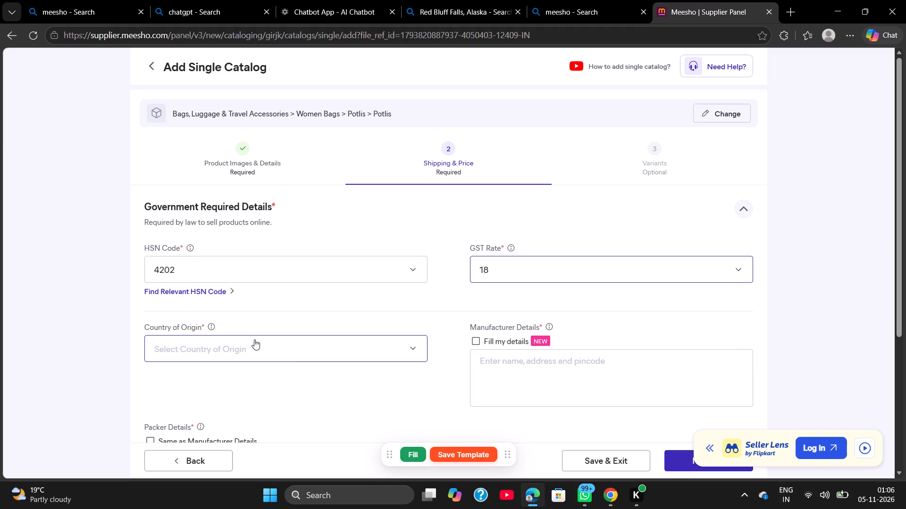
left_click(254, 339)
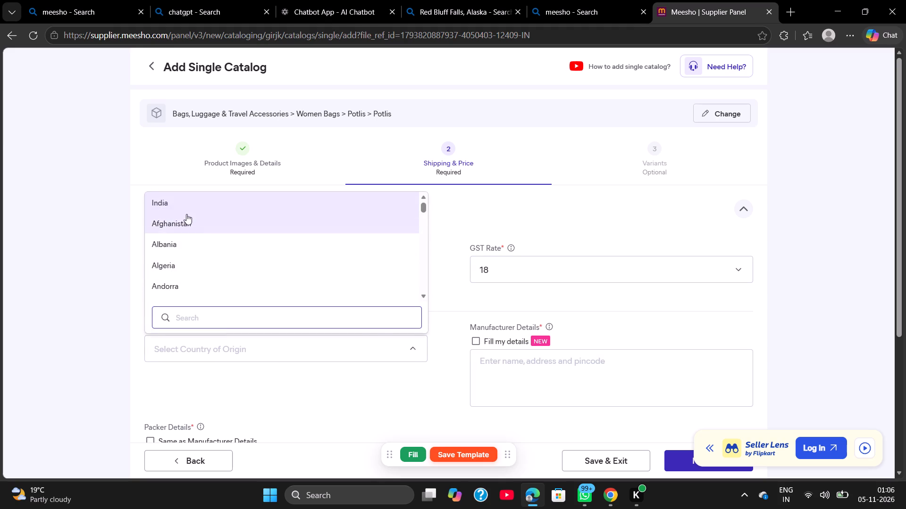
left_click(193, 201)
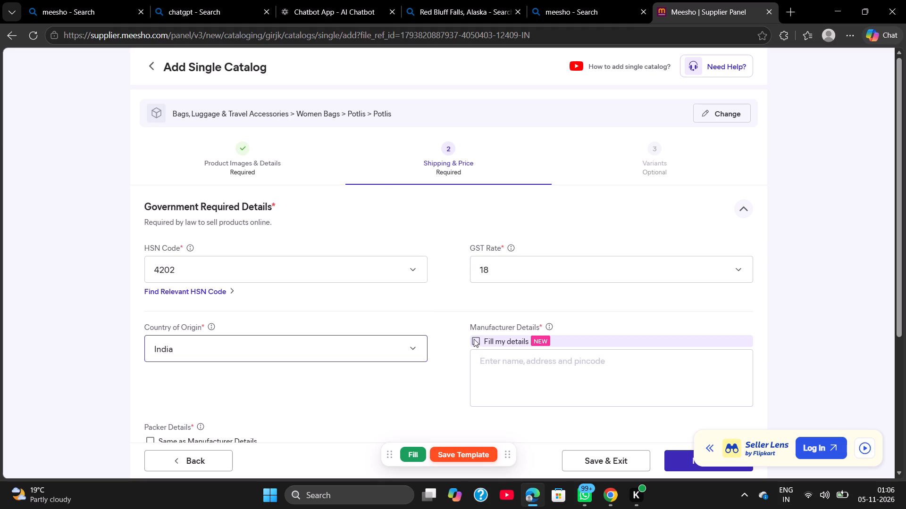
Fill the manufacturer details with the seller's saved details and make the packer details the same as the manufacturer's.
left_click(474, 339)
scroll(404, 367, "down", 2)
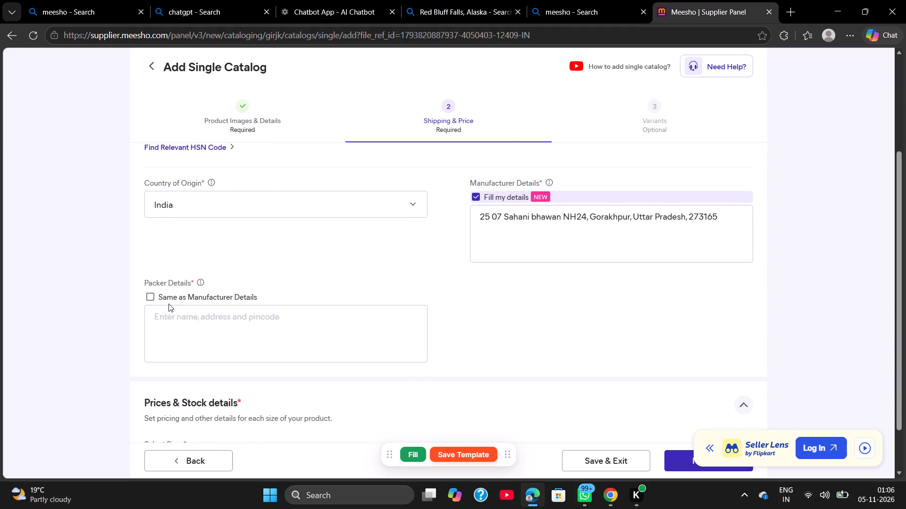
left_click_drag(170, 304, 171, 292)
left_click(171, 292)
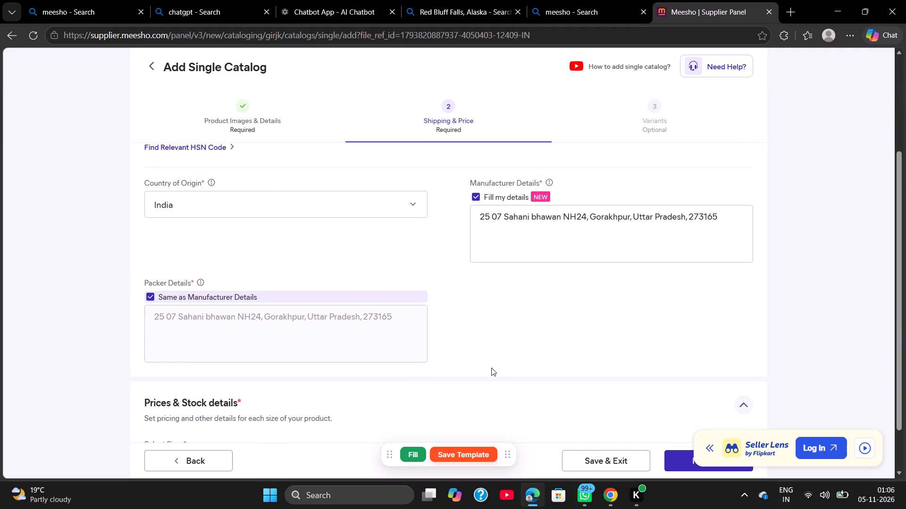
Apply Free Size as the product's size under Prices & Stock details.
scroll(491, 368, "down", 2)
left_click(313, 402)
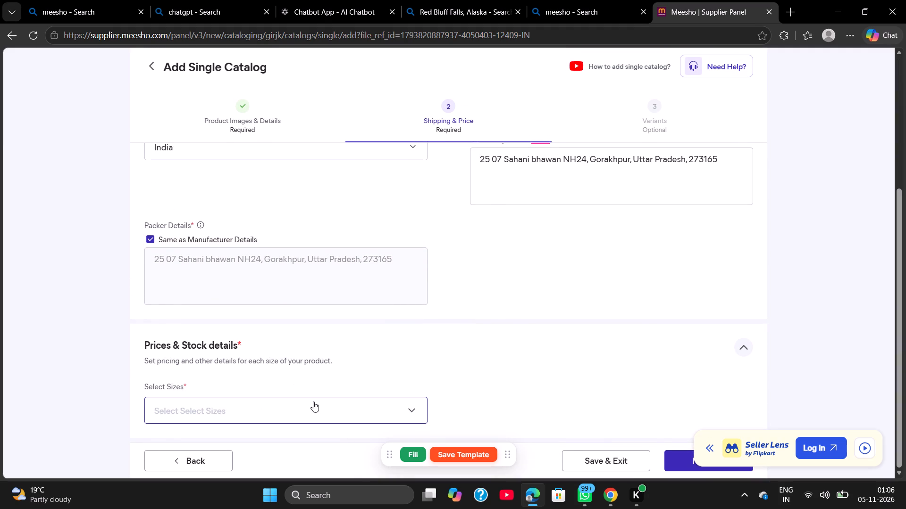
left_click(226, 348)
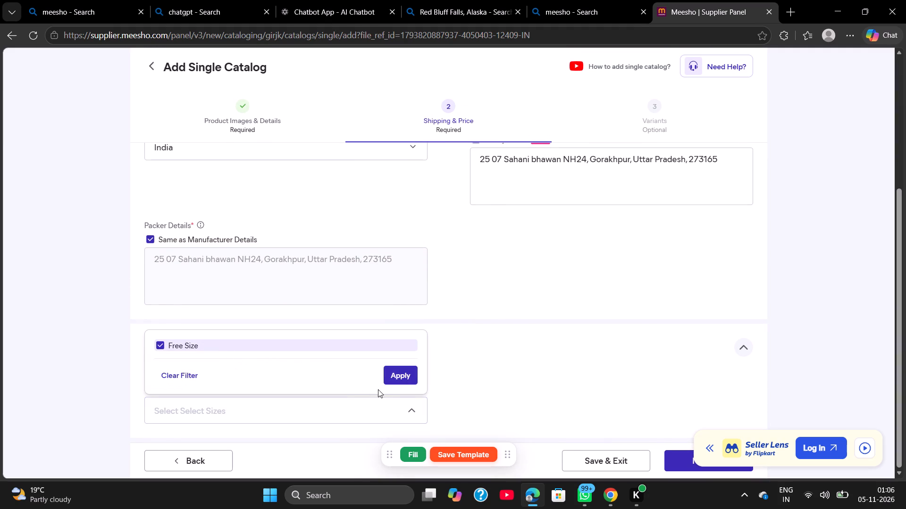
left_click(392, 374)
For Free Size, enter Meesho price 150, wrong/defective returns price 147, MRP 299 and stock 1000.
scroll(471, 377, "down", 3)
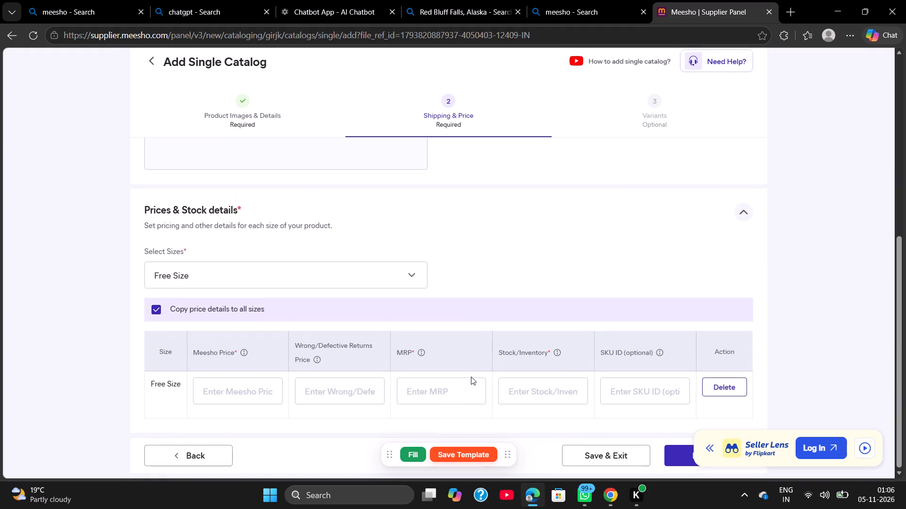
left_click(215, 390)
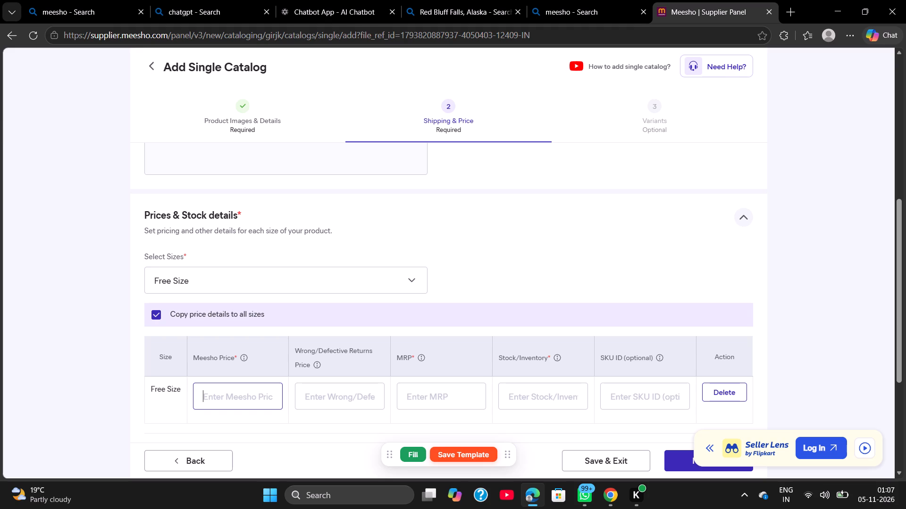
type("152")
key("BackSpace")
key("0")
left_click(318, 394)
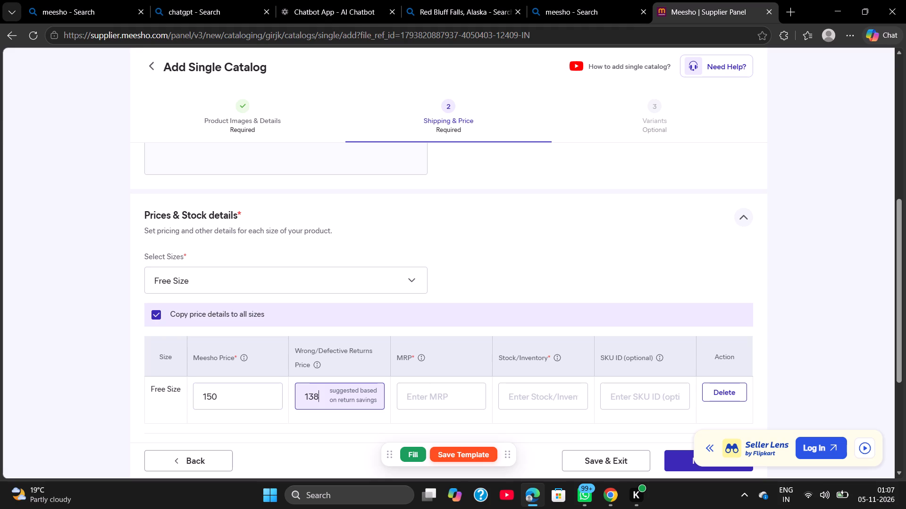
key("BackSpace")
key("BackSpace")
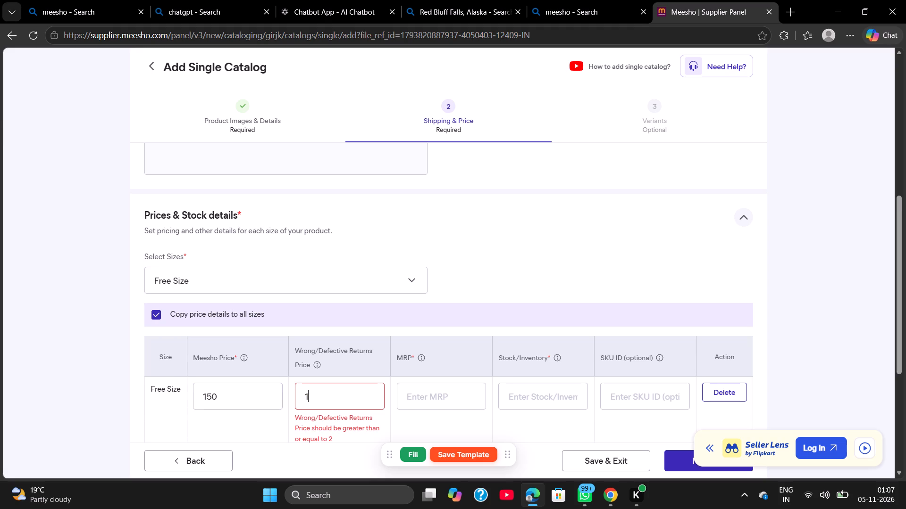
type("47")
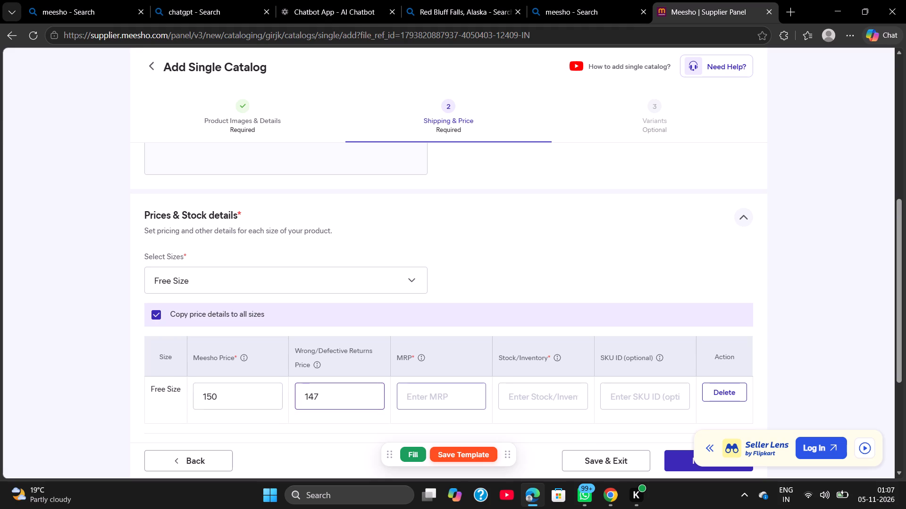
left_click(423, 402)
type("299")
left_click(561, 398)
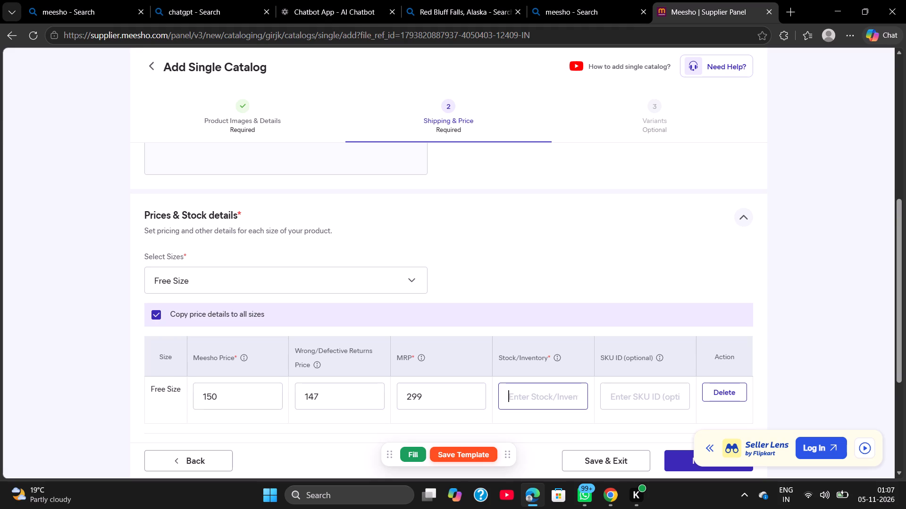
type("1000")
Move the Seller Lens widget out of the way and continue to the optional Variants stage.
scroll(591, 327, "down", 2)
scroll(503, 326, "down", 1)
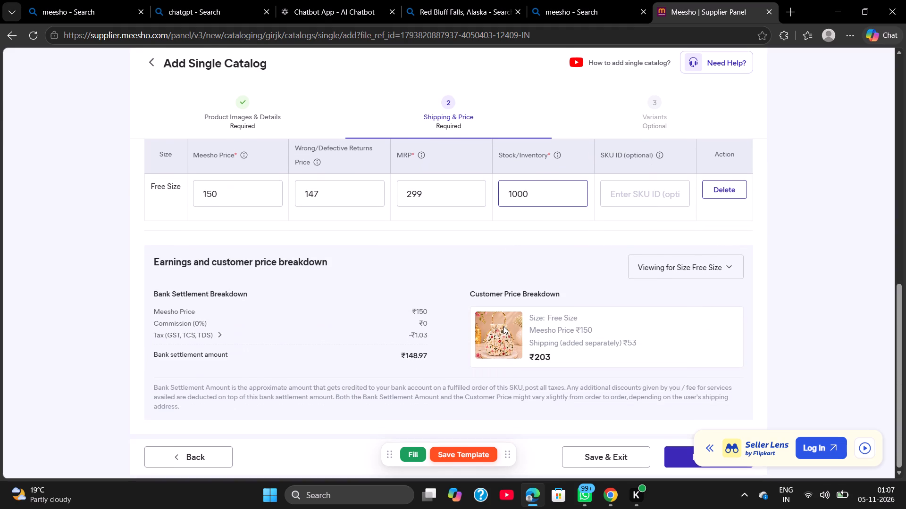
scroll(503, 326, "down", 1)
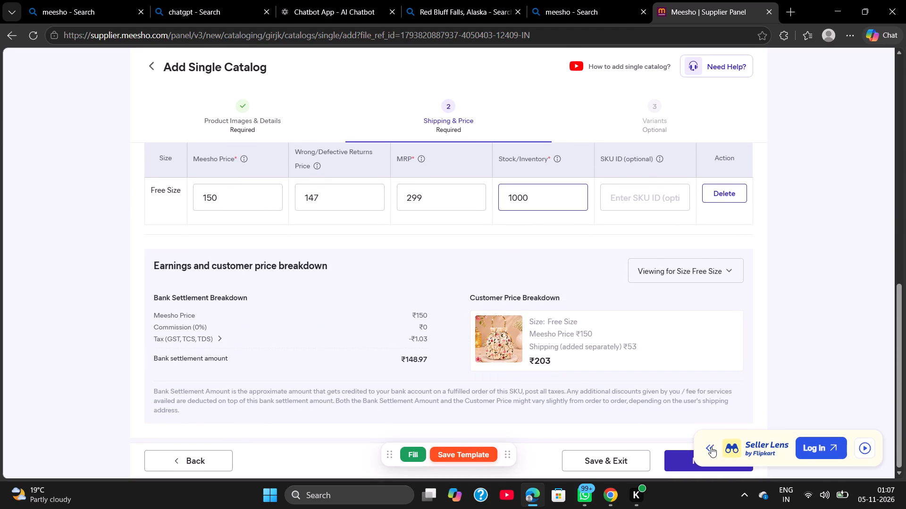
left_click(711, 447)
left_click(706, 464)
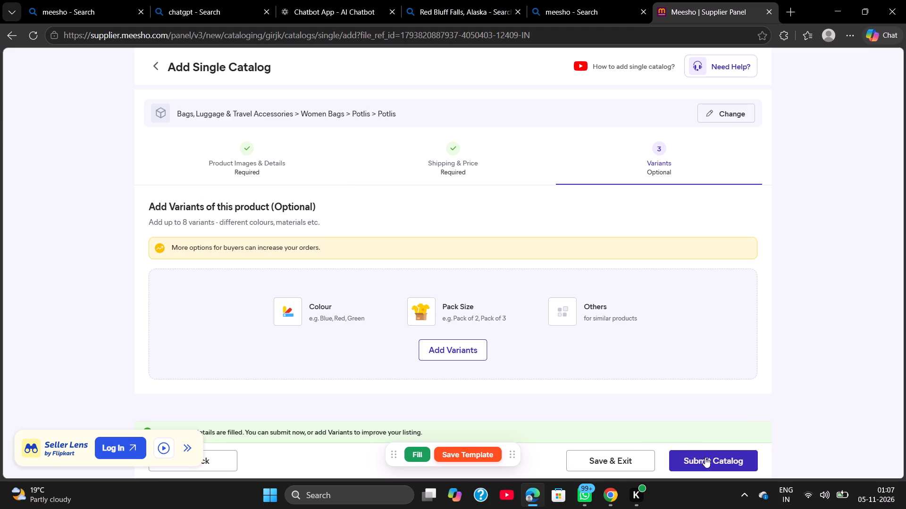
Submit the potli catalog for quality check without adding variants, and dismiss the follow-up pop-ups.
left_click(705, 457)
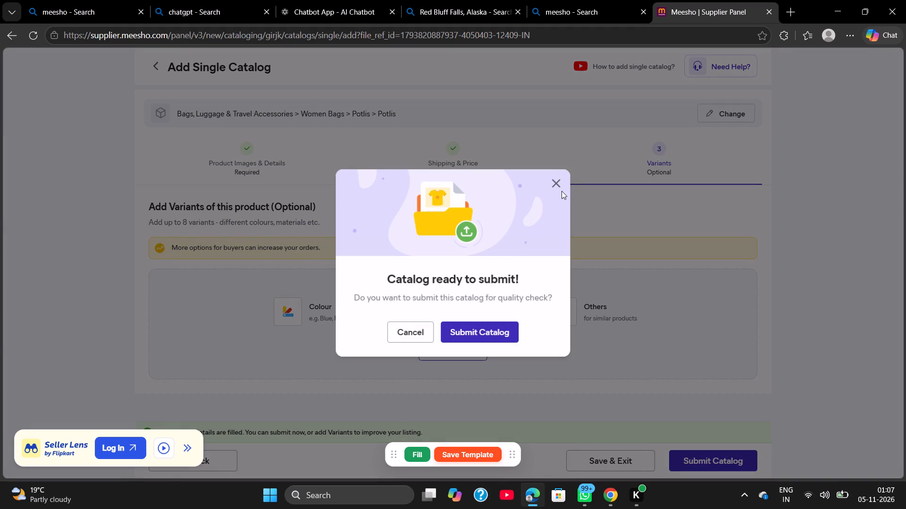
left_click(478, 331)
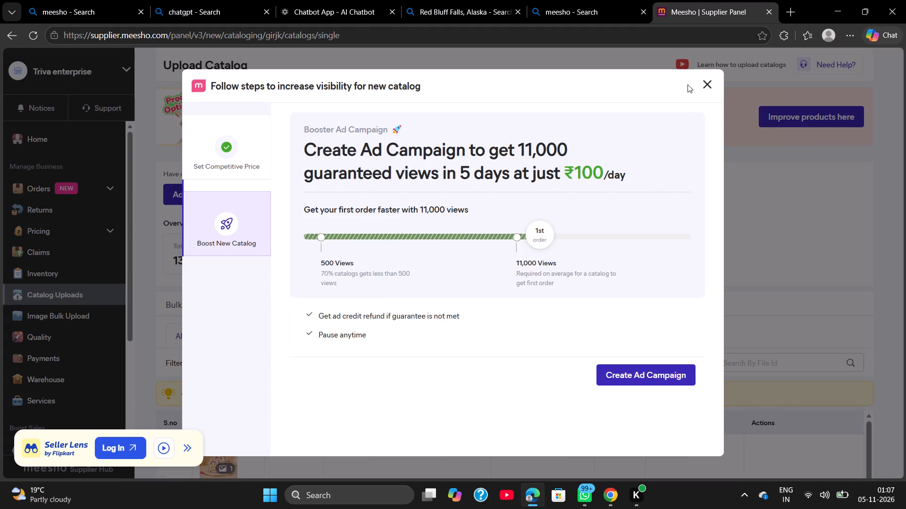
left_click(702, 79)
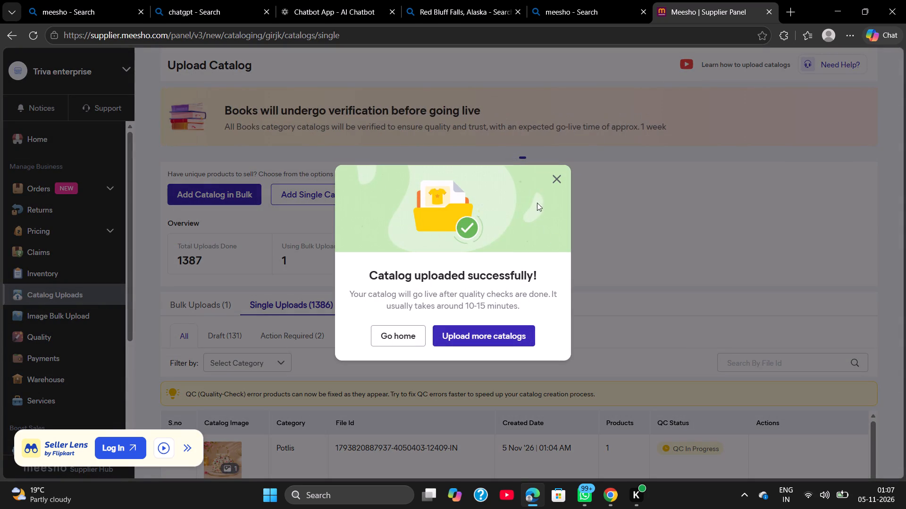
left_click(551, 180)
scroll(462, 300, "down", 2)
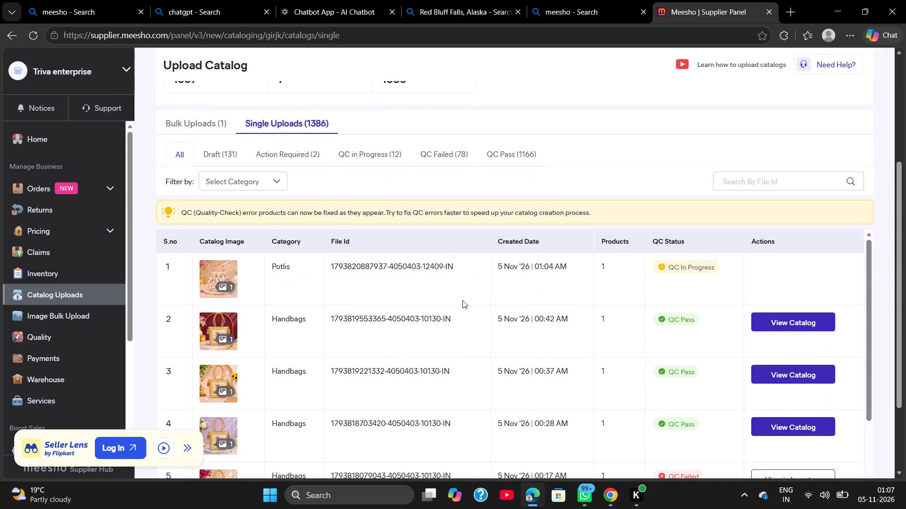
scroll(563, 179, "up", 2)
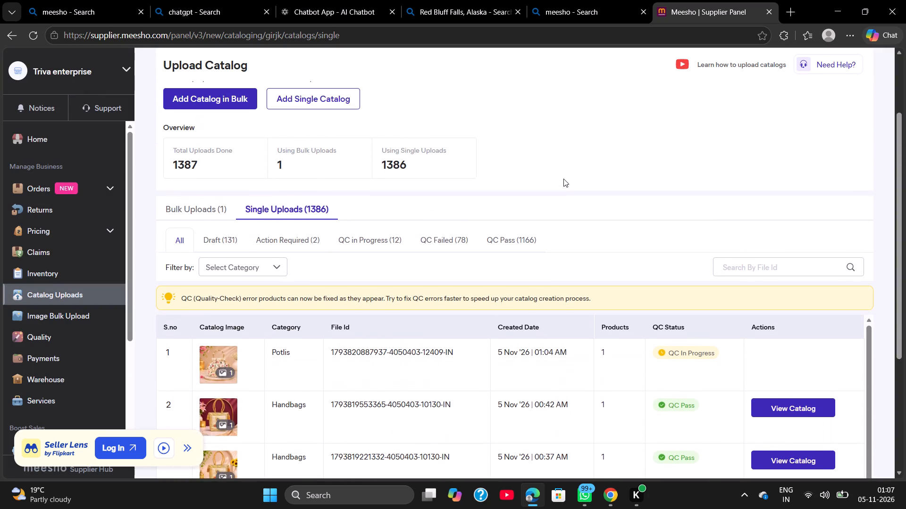
Examine the single catalog uploads list to check the quality-check status of the potli and recent handbag catalogs.
scroll(543, 165, "up", 1)
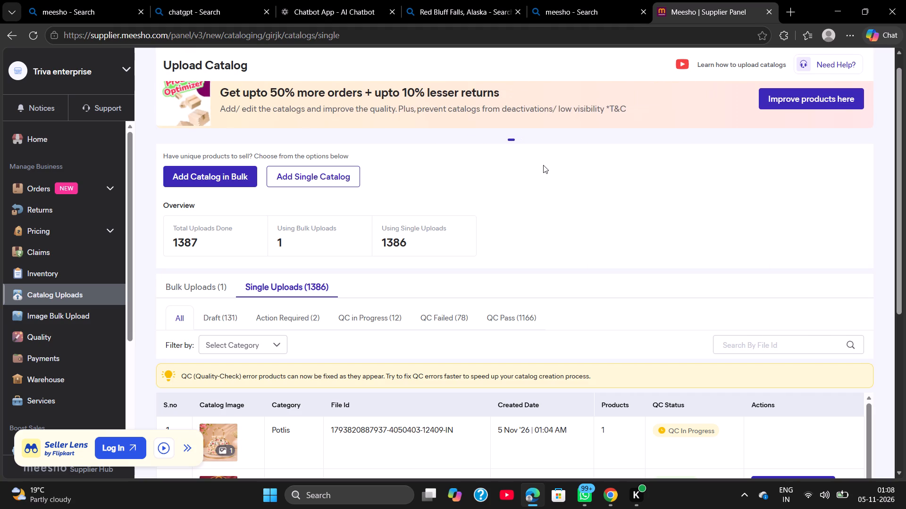
scroll(640, 282, "down", 2)
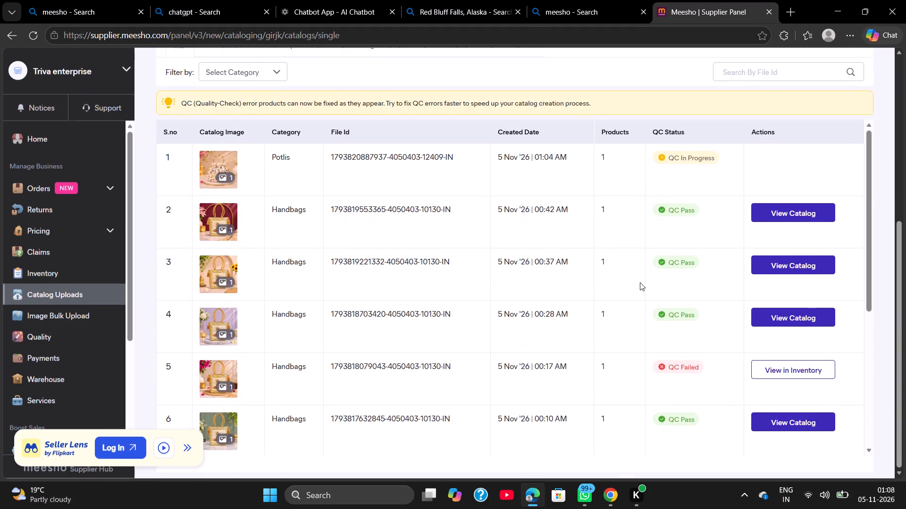
scroll(640, 282, "down", 1)
scroll(640, 282, "up", 3)
scroll(640, 282, "down", 2)
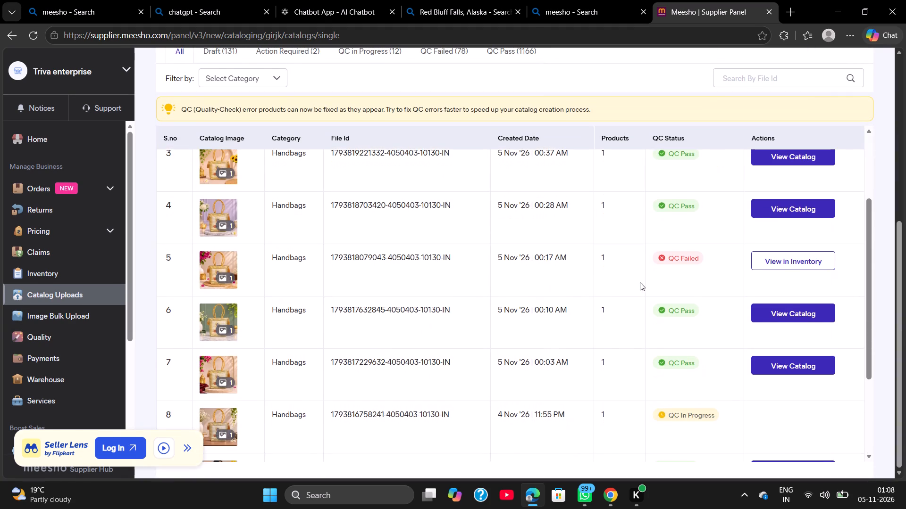
scroll(640, 282, "down", 4)
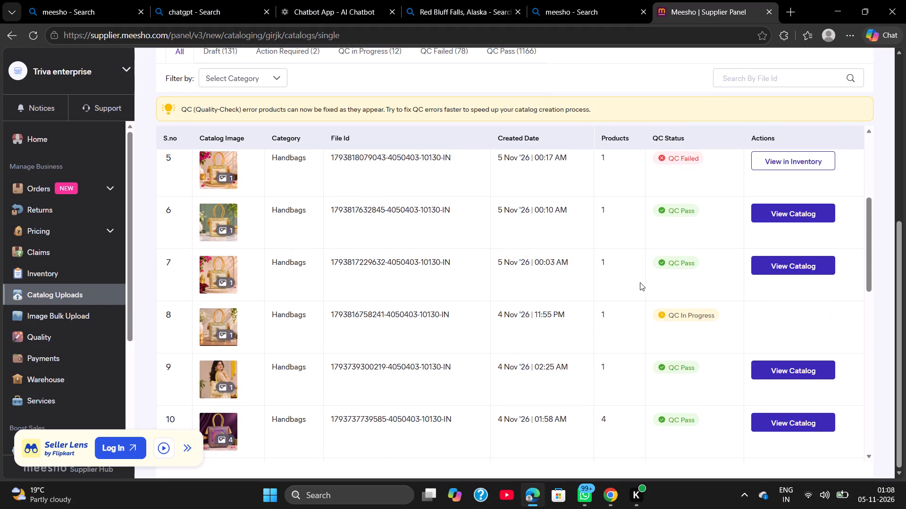
scroll(640, 282, "down", 1)
scroll(640, 282, "up", 1)
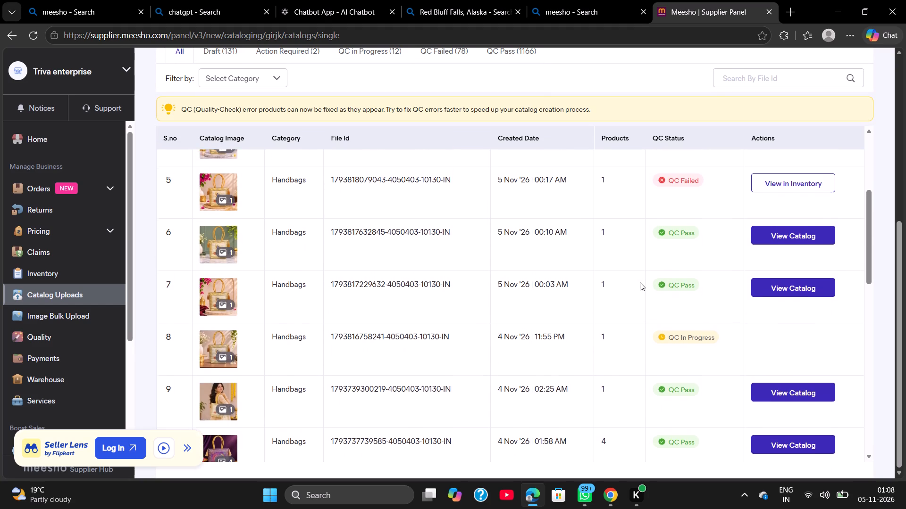
scroll(640, 282, "up", 4)
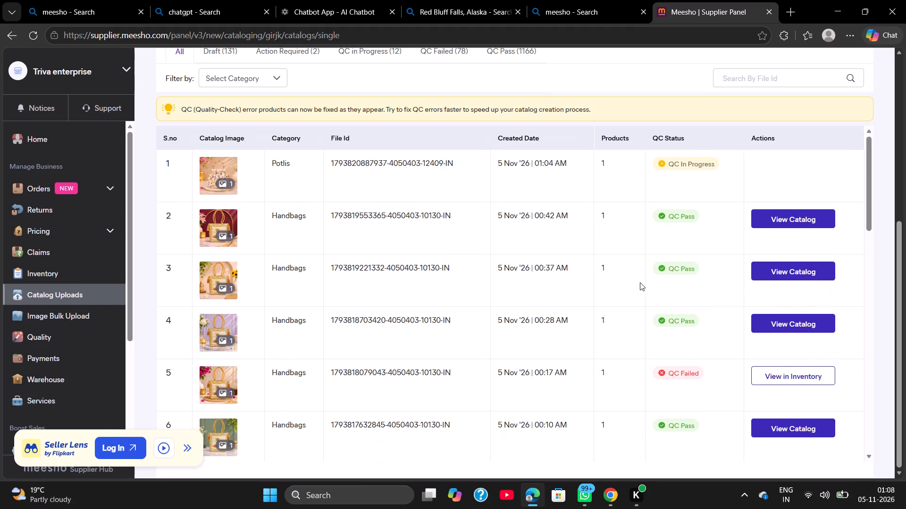
scroll(640, 282, "up", 1)
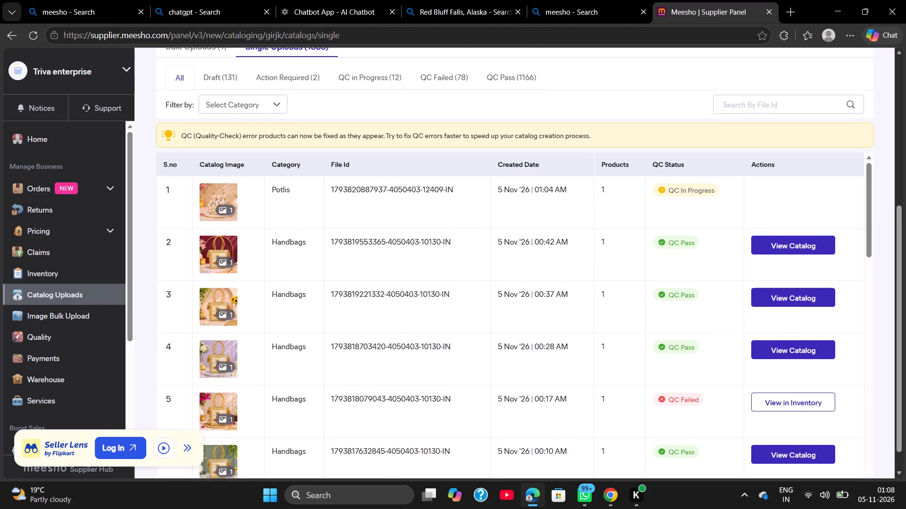
Open Manage Orders and look through the Ready to Ship orders with their dispatch dates and label status.
left_click(72, 179)
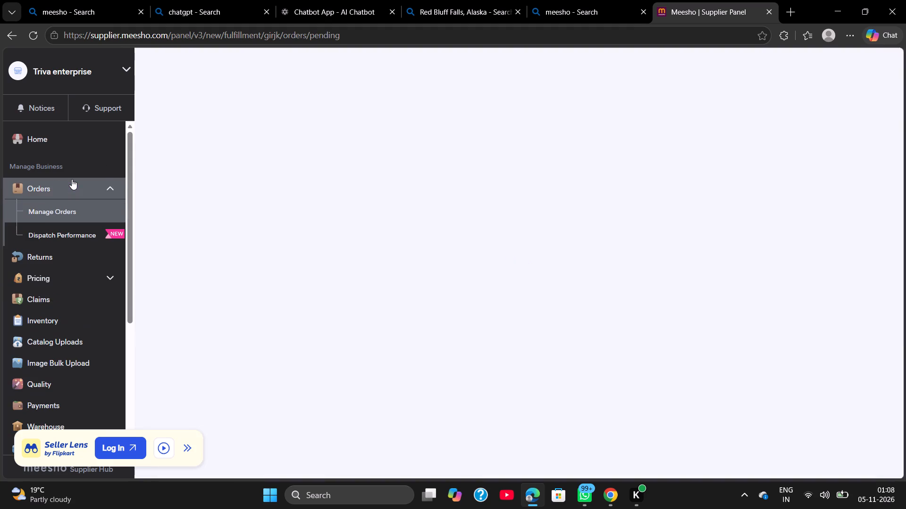
scroll(388, 363, "down", 1)
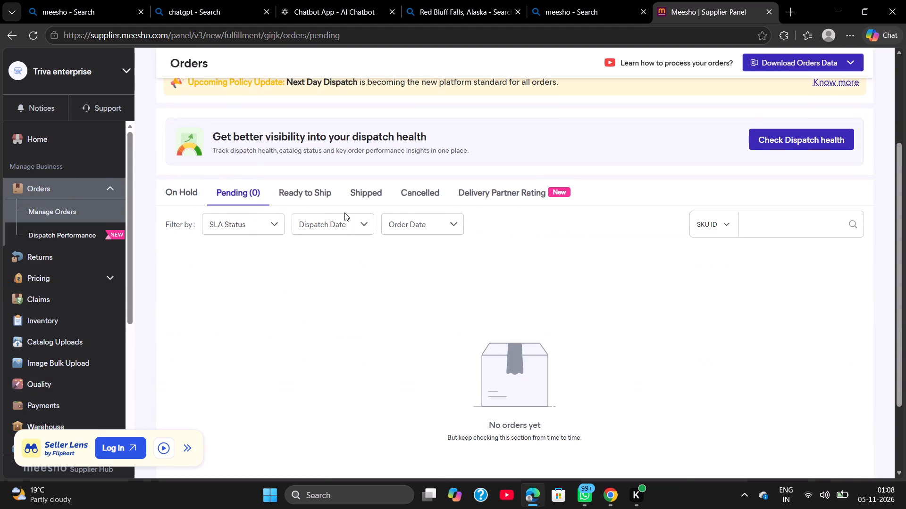
left_click(321, 182)
scroll(231, 349, "down", 10)
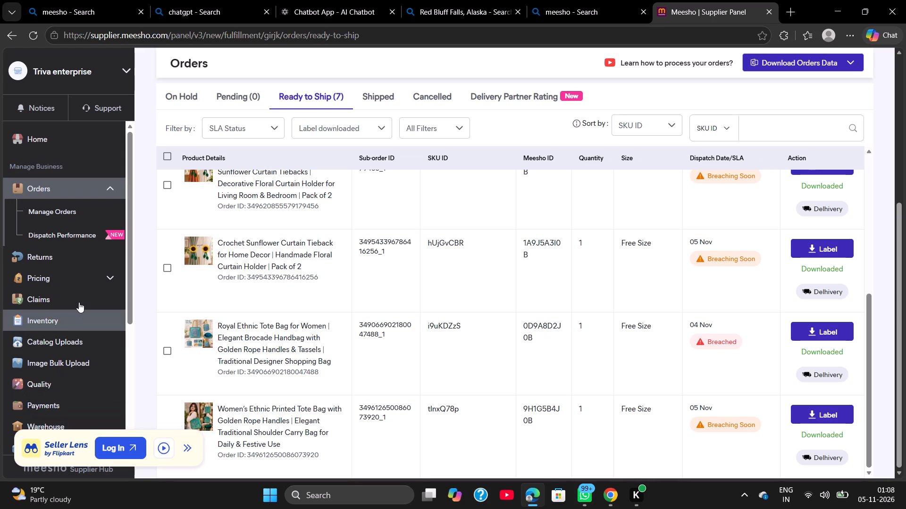
Open the Payments page to view upcoming and completed payments.
scroll(55, 365, "down", 1)
left_click(42, 315)
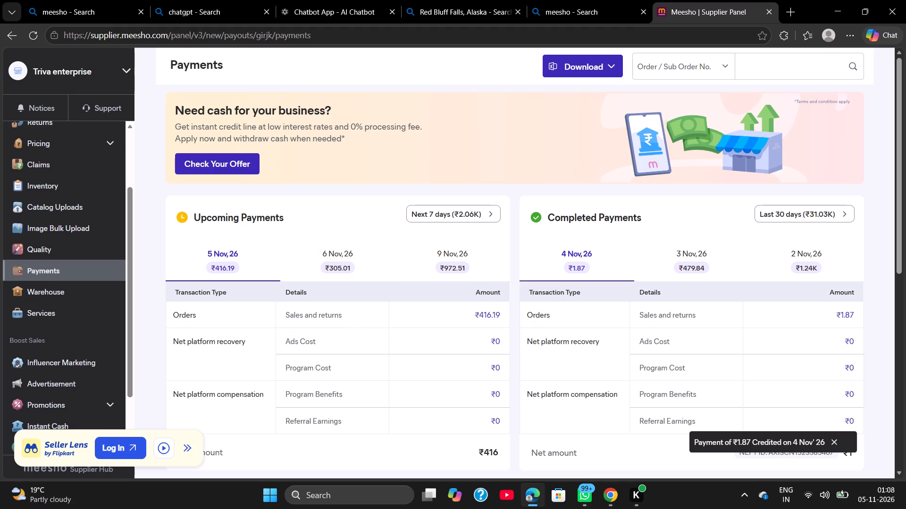
Return to the Orders page and check the Pending orders.
scroll(60, 155, "up", 1)
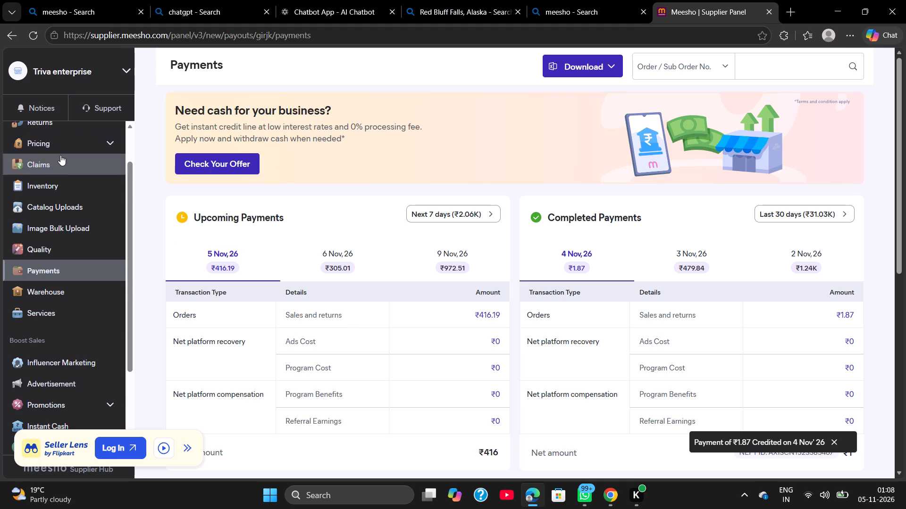
scroll(60, 155, "up", 1)
left_click(59, 172)
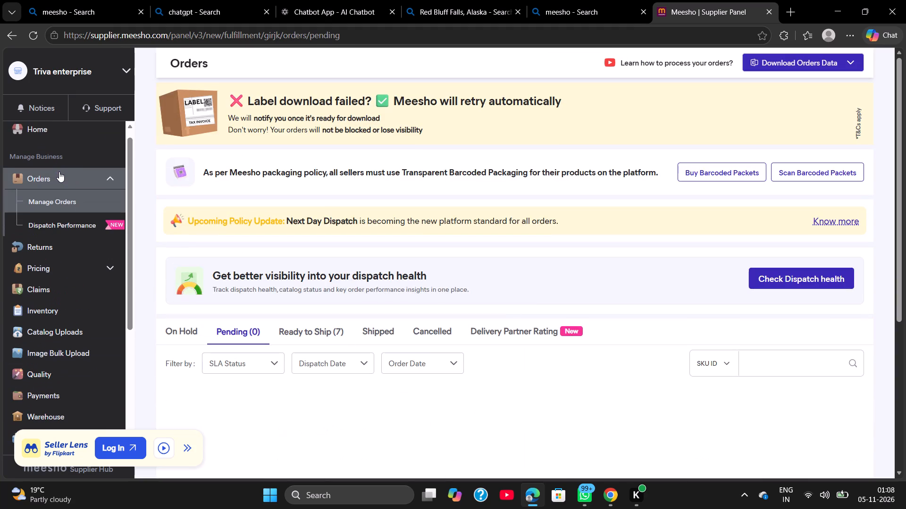
left_click(103, 176)
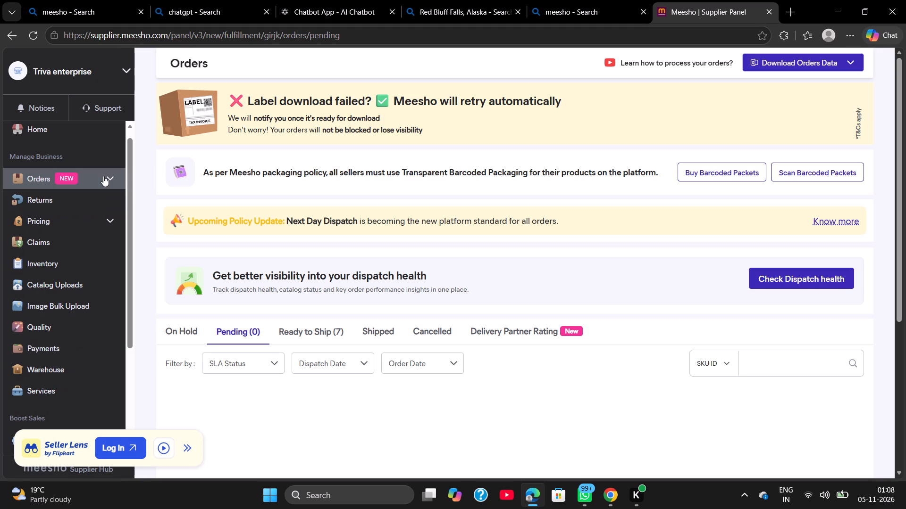
left_click(103, 176)
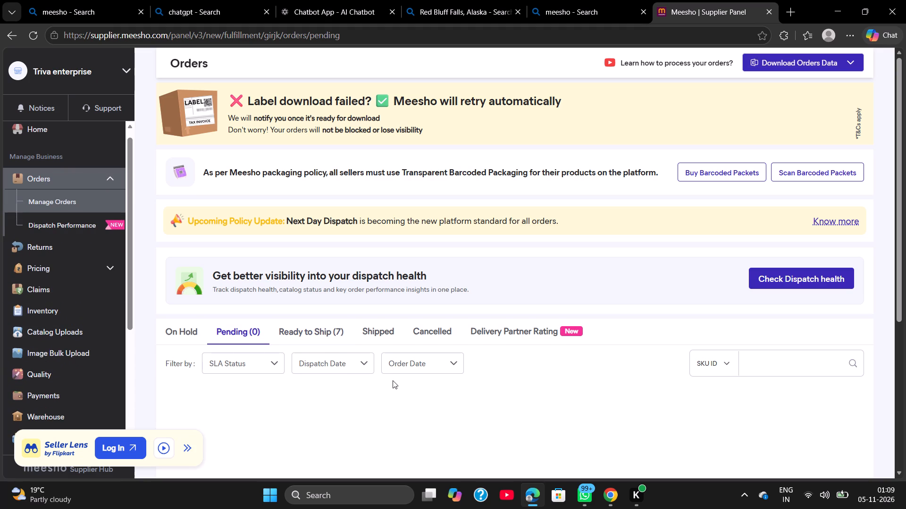
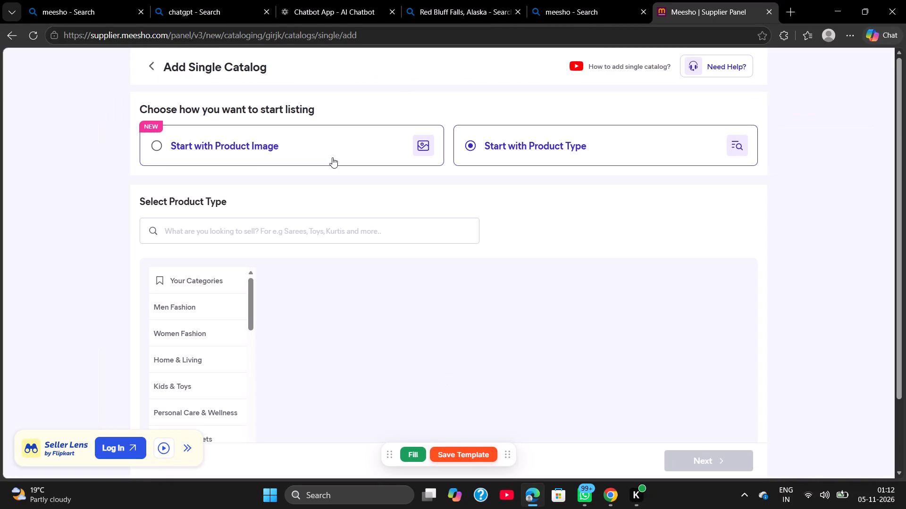
Start the listing from a product image, upload the newest lantern-and-woven-mat potli bag image, and continue with the Potlis category.
left_click(332, 157)
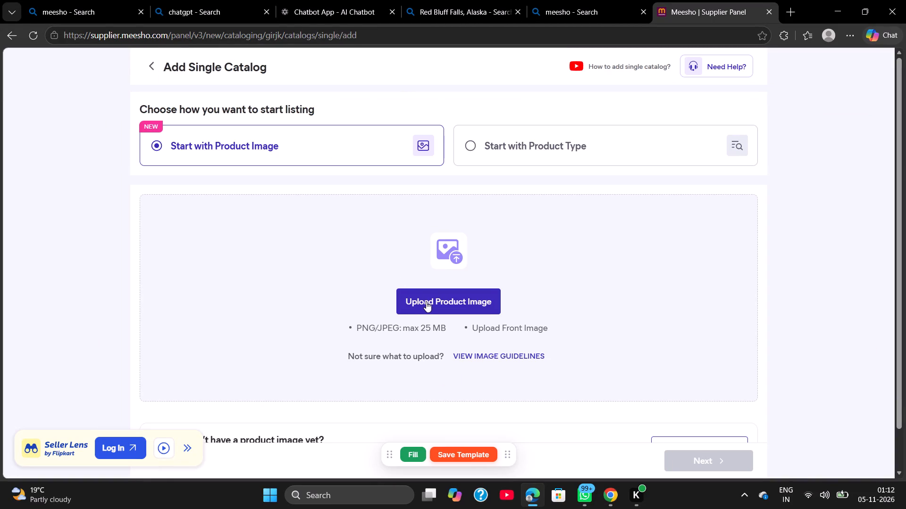
left_click(426, 302)
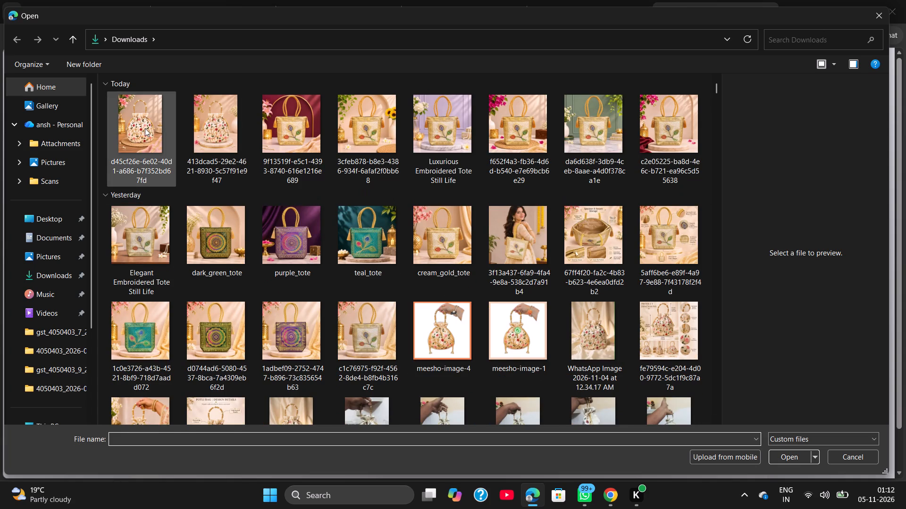
double_click(145, 128)
scroll(424, 288, "down", 1)
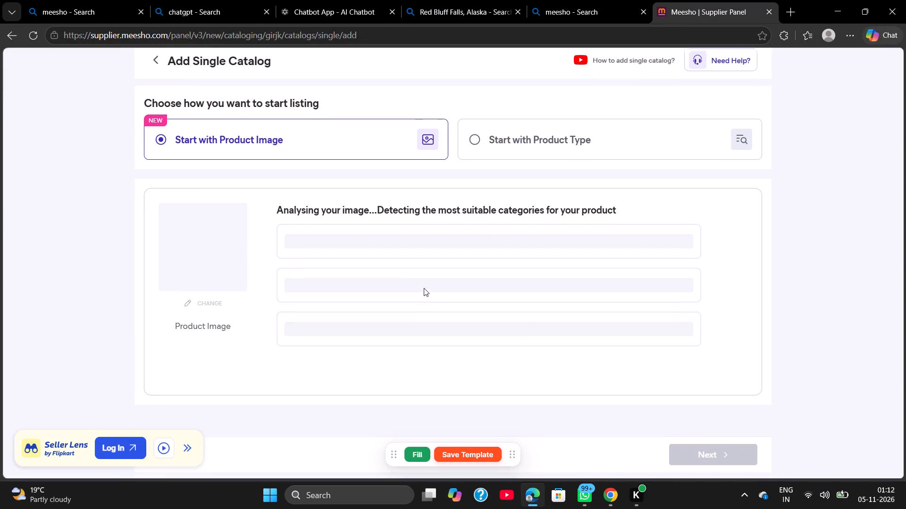
scroll(424, 288, "down", 1)
scroll(571, 316, "down", 1)
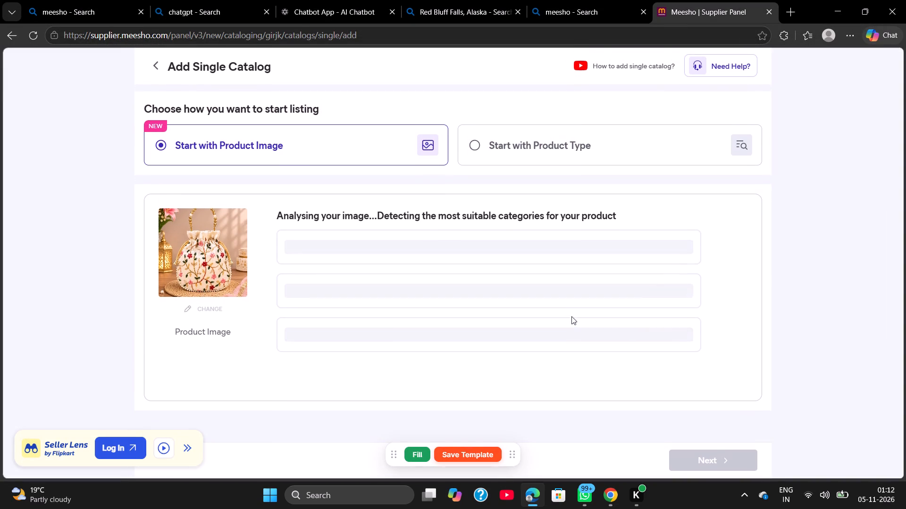
scroll(756, 330, "down", 2)
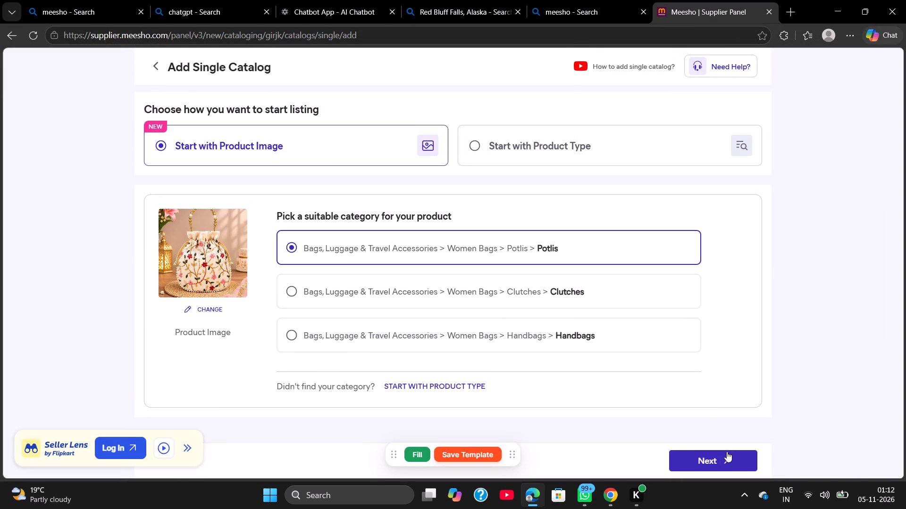
left_click(727, 454)
Upload the photo of a hand holding the potli bag beside a lantern as Image 2.
scroll(614, 369, "down", 1)
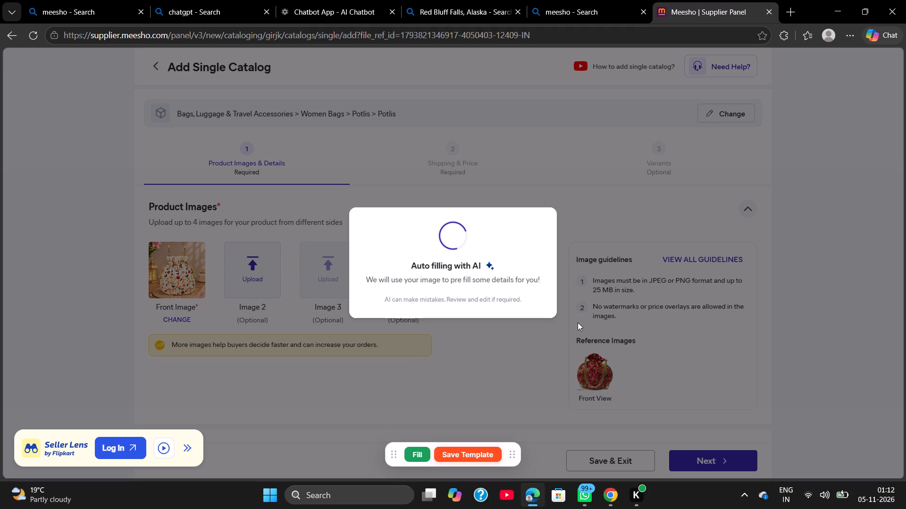
scroll(453, 287, "down", 1)
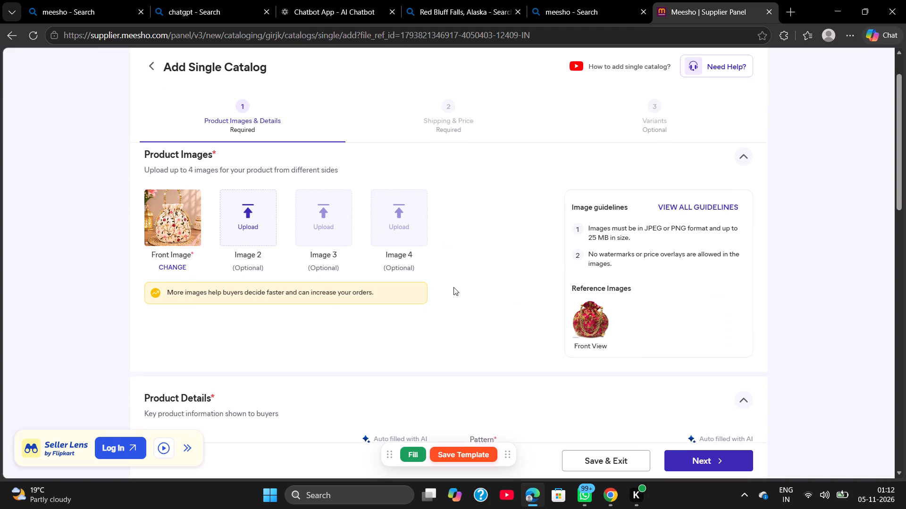
scroll(453, 287, "down", 1)
left_click(251, 210)
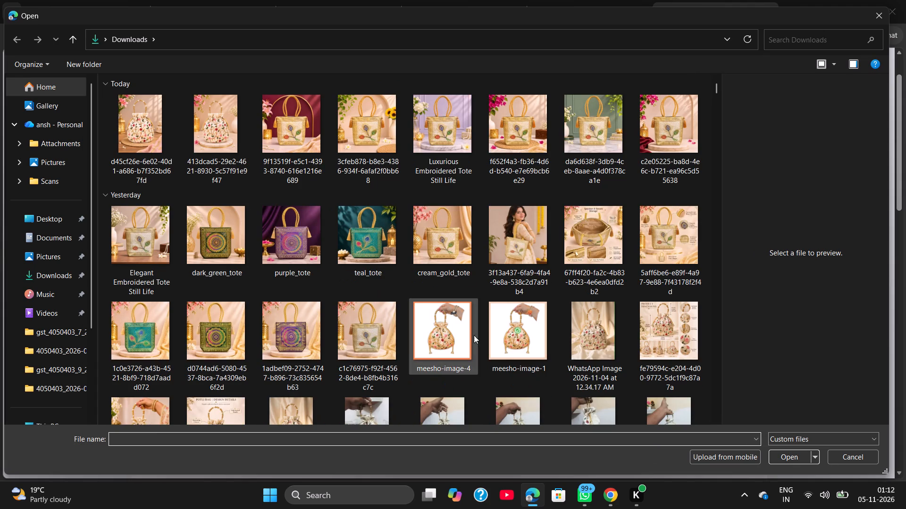
scroll(643, 337, "down", 1)
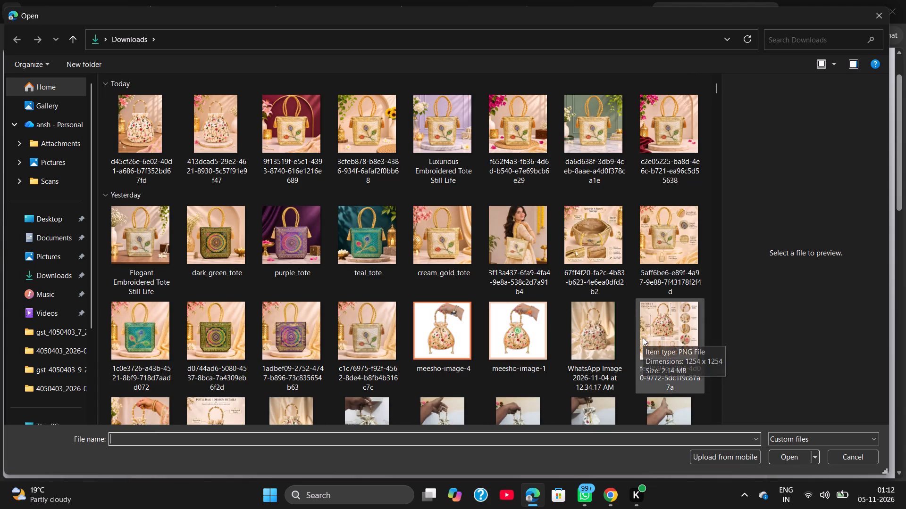
scroll(643, 337, "down", 2)
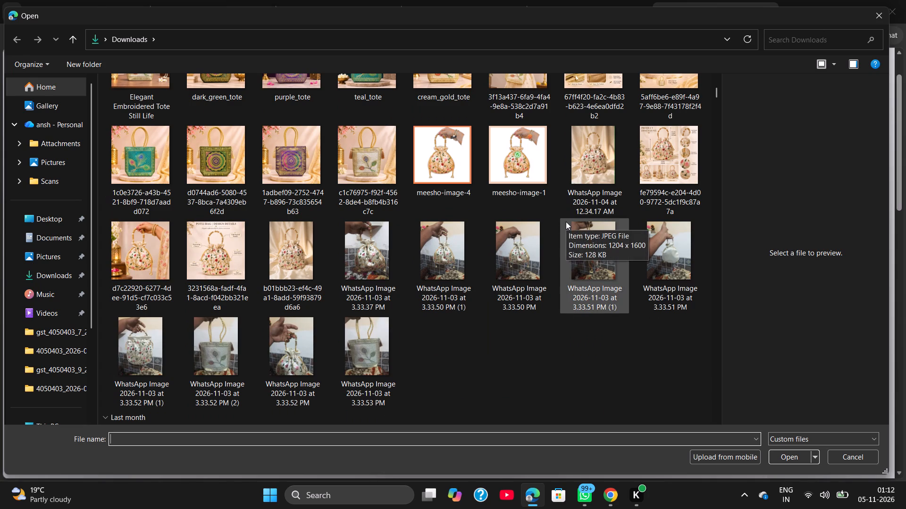
double_click(126, 253)
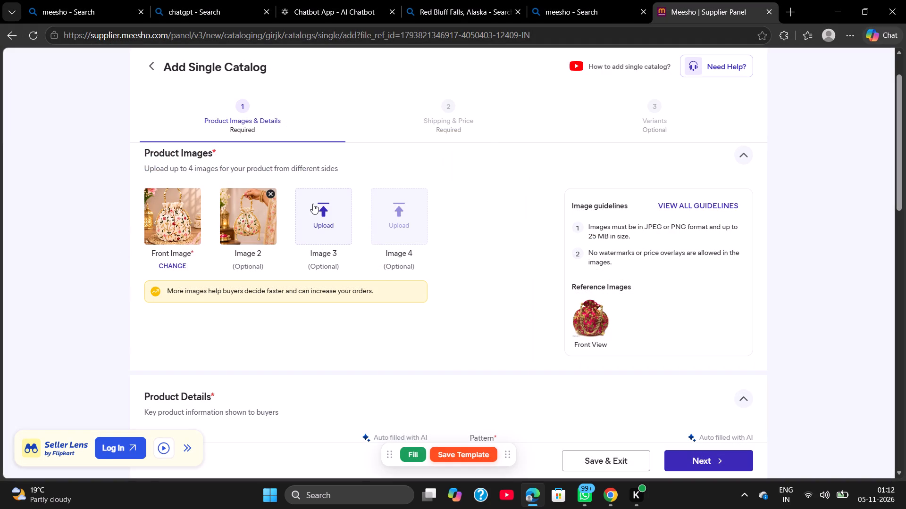
Upload the potli bag feature collage as Image 3 and the labelled design details image as Image 4.
left_click(313, 204)
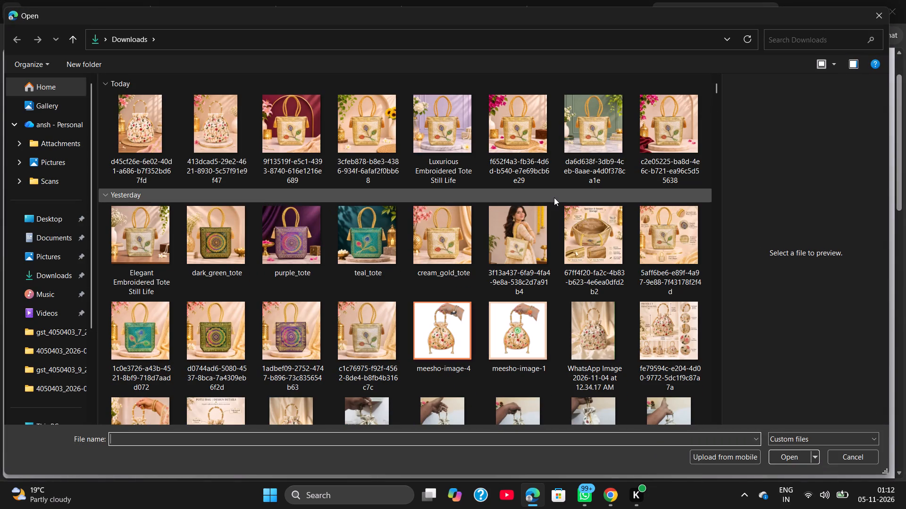
double_click(671, 329)
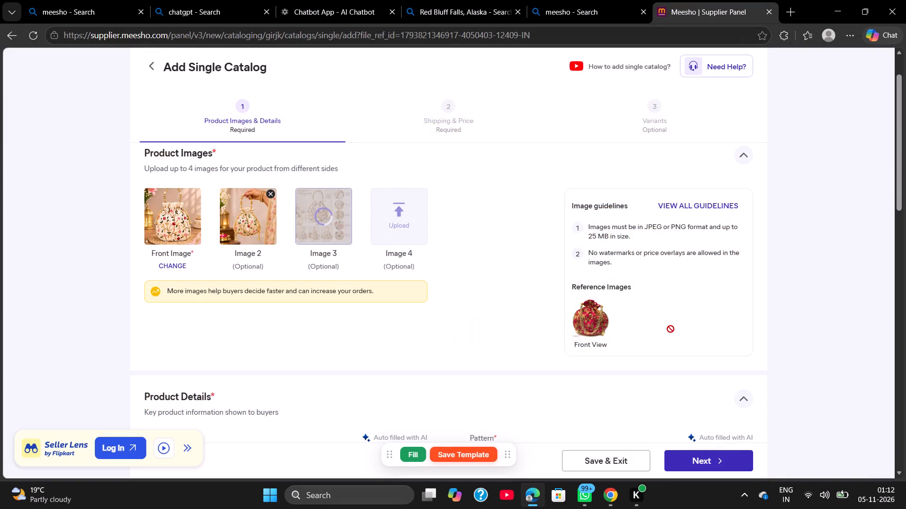
left_click(403, 220)
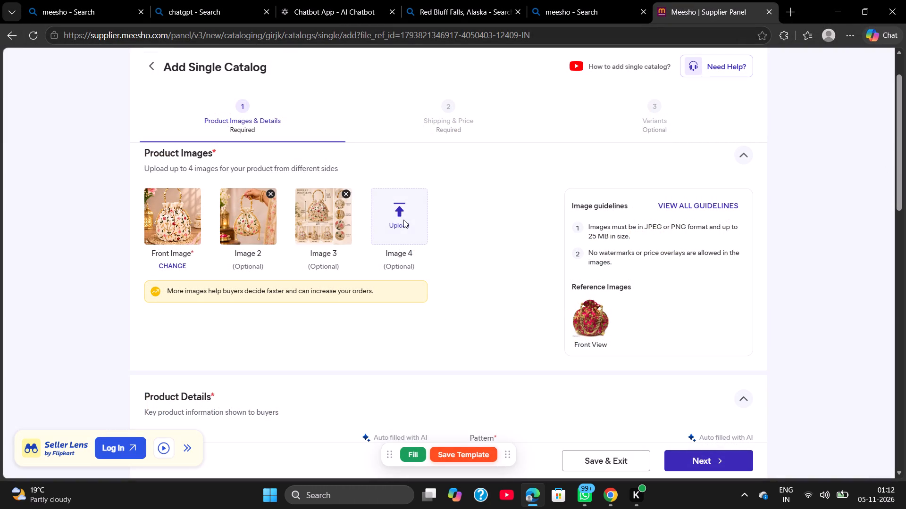
scroll(311, 266, "down", 1)
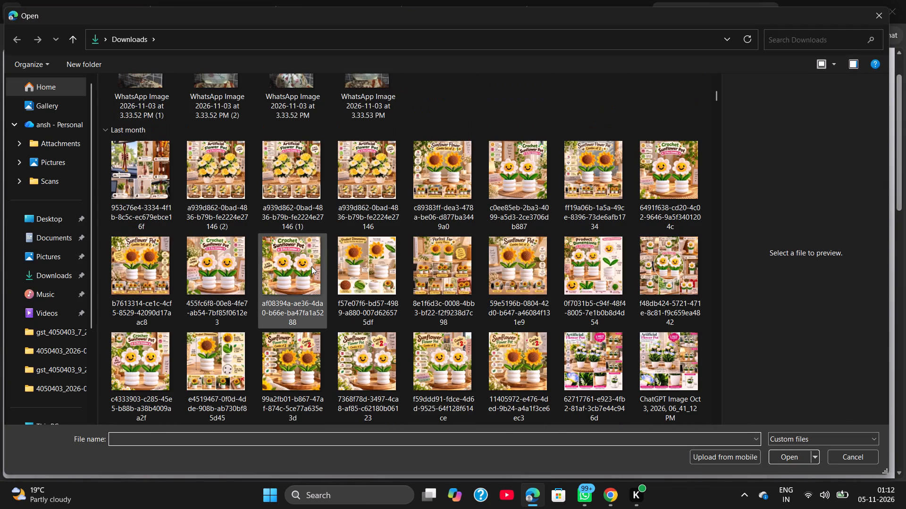
scroll(311, 266, "down", 1)
scroll(311, 266, "up", 2)
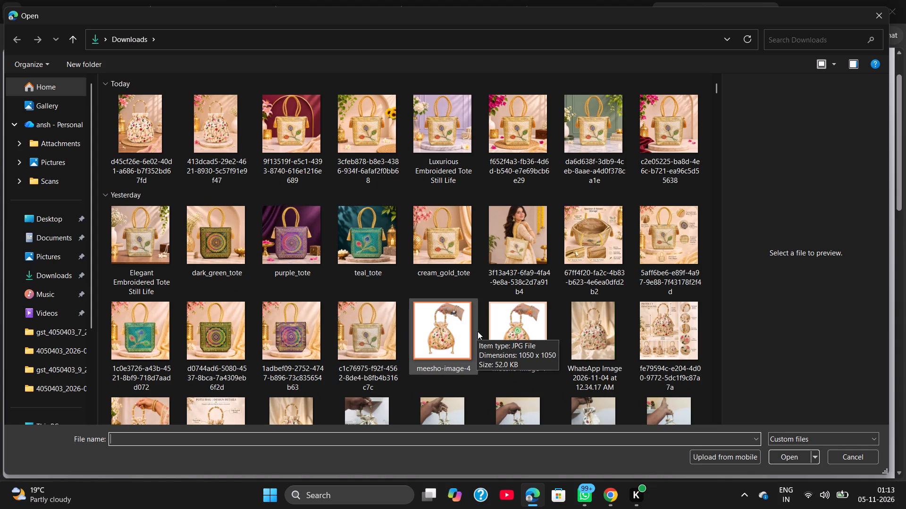
scroll(431, 338, "down", 1)
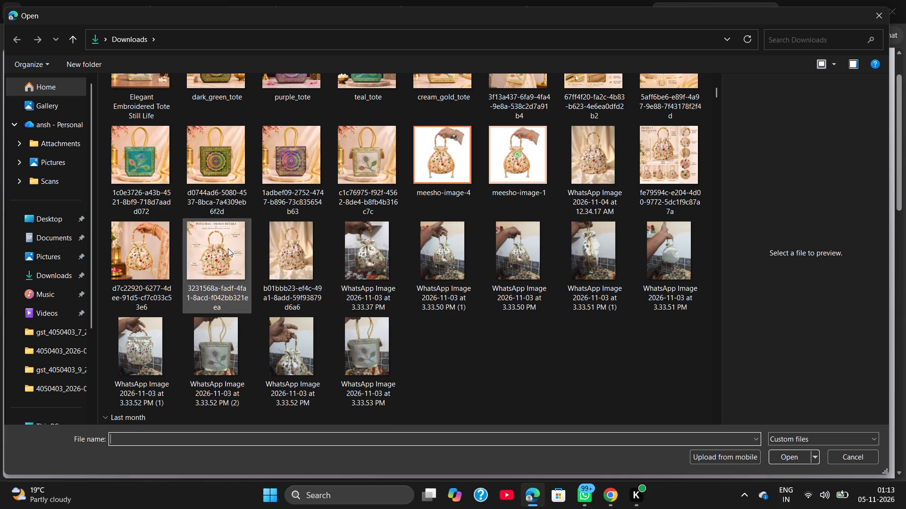
double_click(228, 248)
In Product Details, set the material to Cotton, the product dimension unit to inch and the product unit to Cm.
scroll(433, 309, "down", 1)
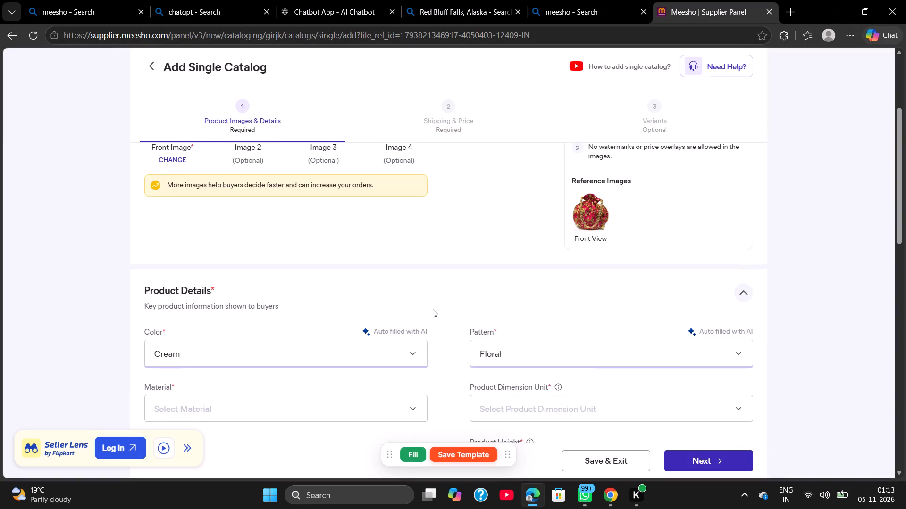
scroll(433, 309, "down", 1)
scroll(454, 367, "down", 1)
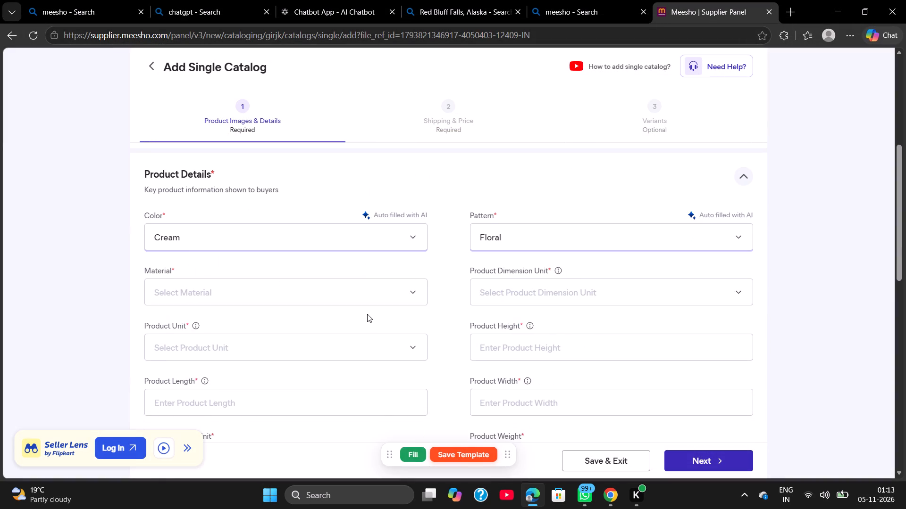
left_click(361, 298)
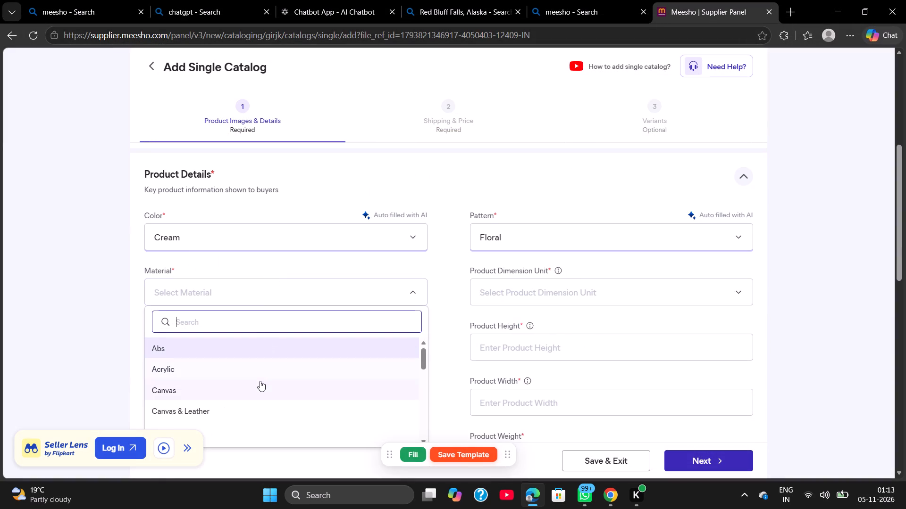
scroll(260, 381, "down", 1)
left_click(261, 389)
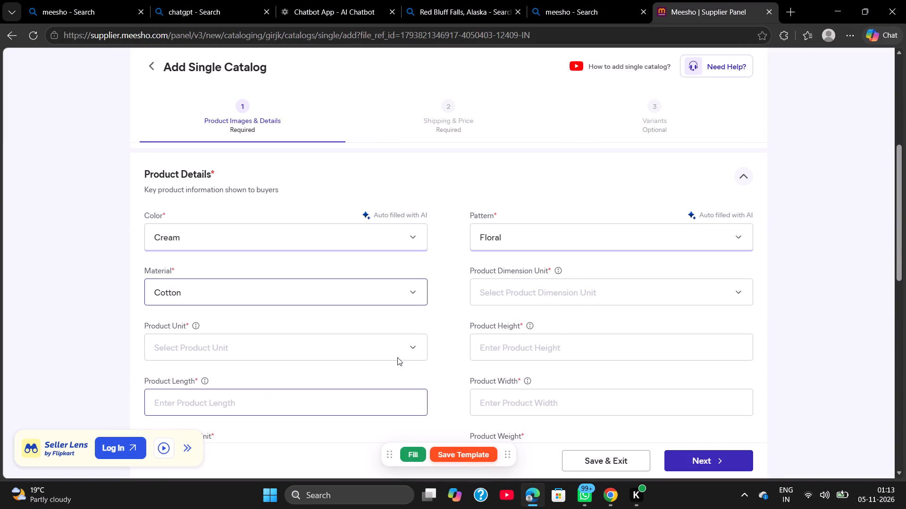
left_click(520, 280)
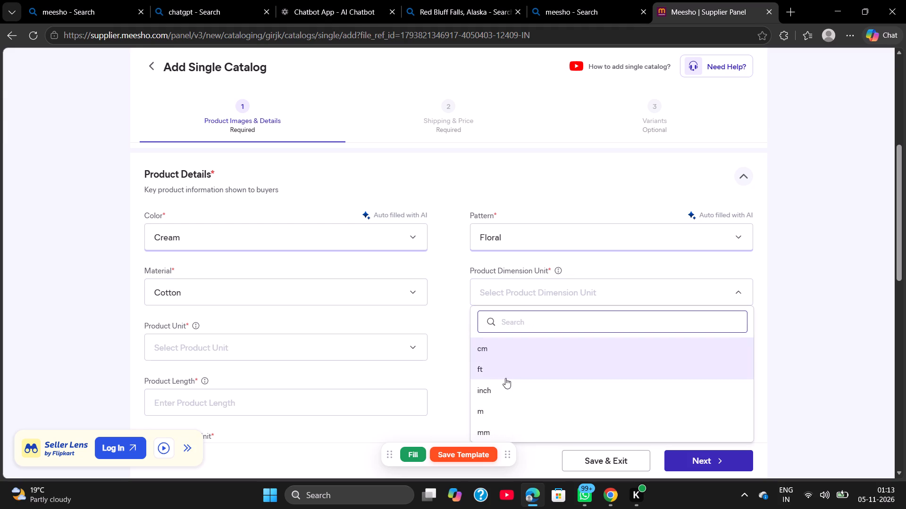
left_click(507, 386)
scroll(452, 375, "down", 1)
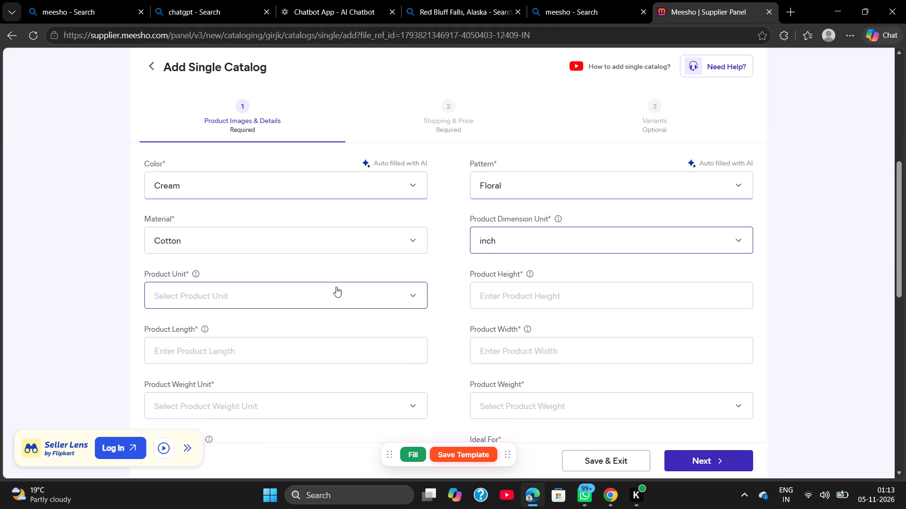
left_click(346, 291)
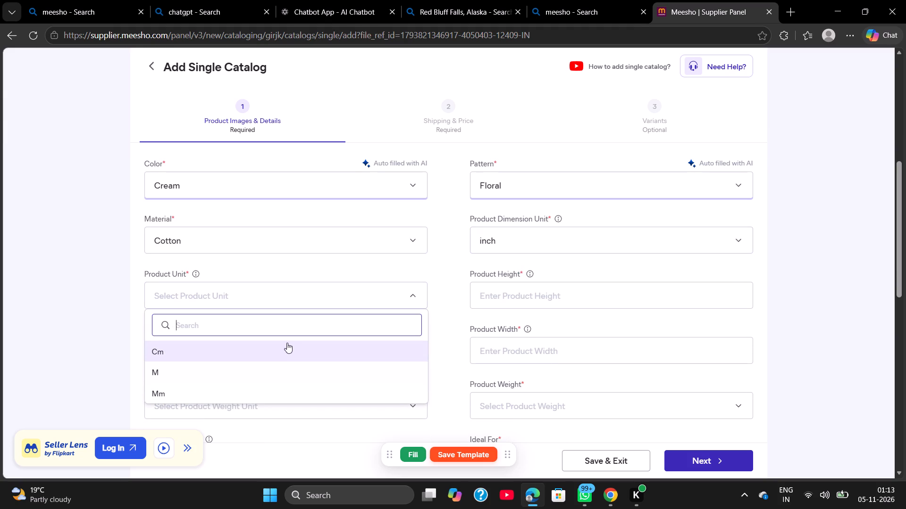
left_click_drag(287, 343, 519, 295)
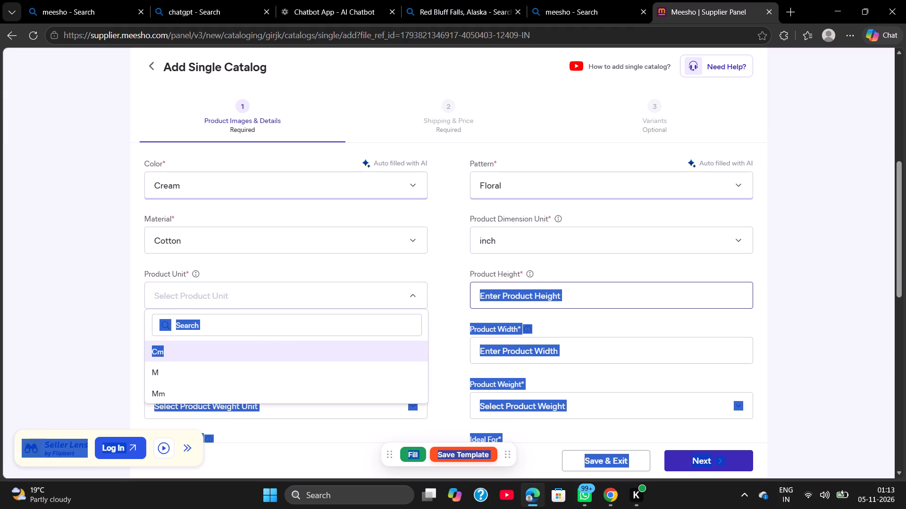
left_click(625, 290)
left_click(358, 306)
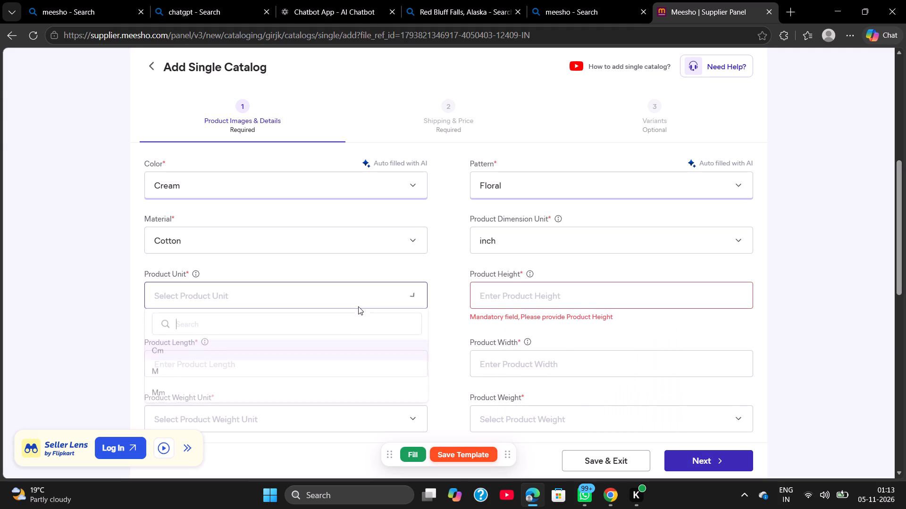
left_click(207, 360)
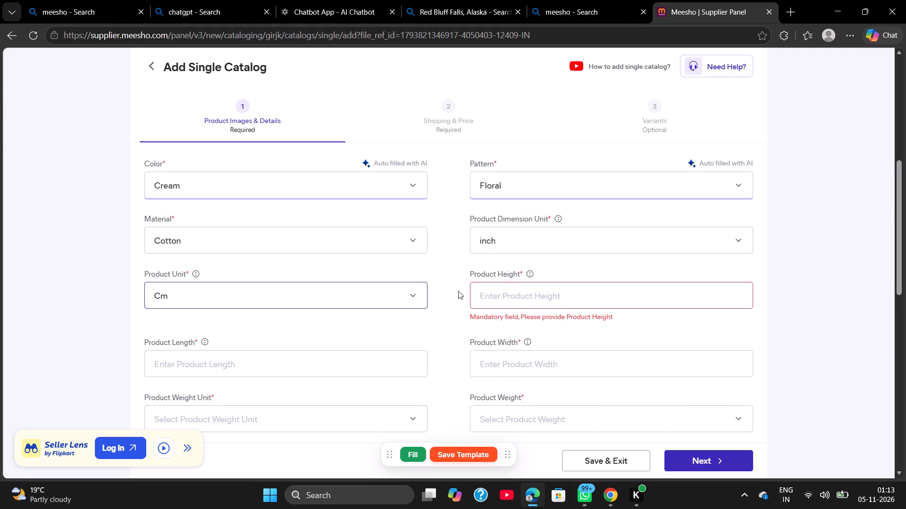
Set the product height to 10, the length to 10 and the width to 2.
left_click(497, 295)
left_click(549, 347)
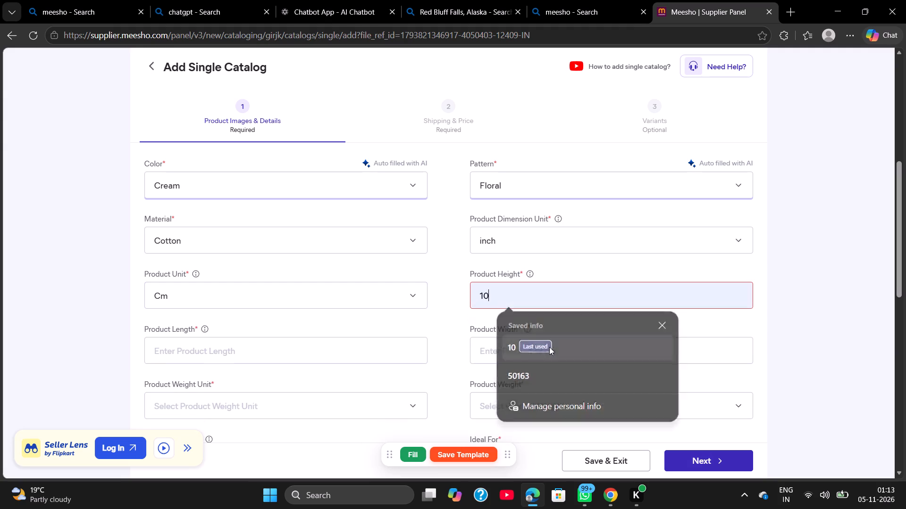
left_click(301, 357)
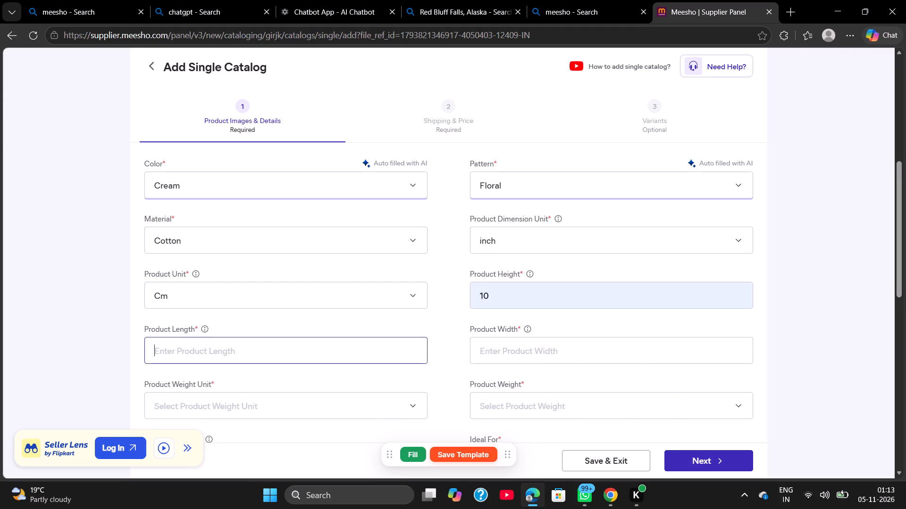
left_click(287, 357)
type("10")
left_click(578, 339)
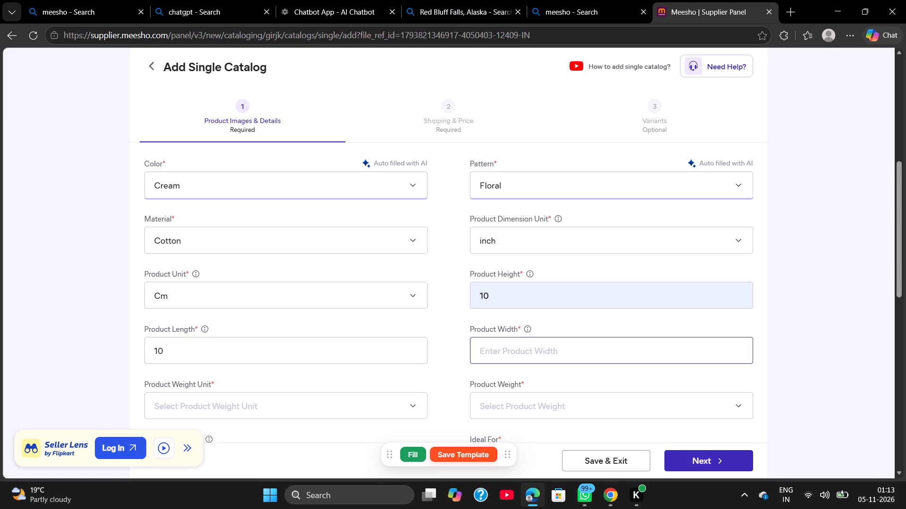
key("2")
In Product Details, set the product weight unit to G and the product weight to 50.
scroll(437, 362, "down", 2)
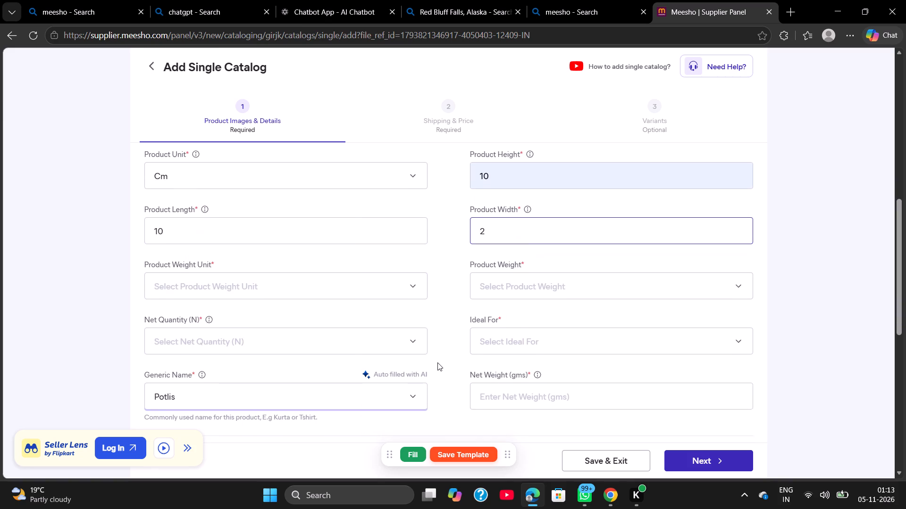
left_click(343, 281)
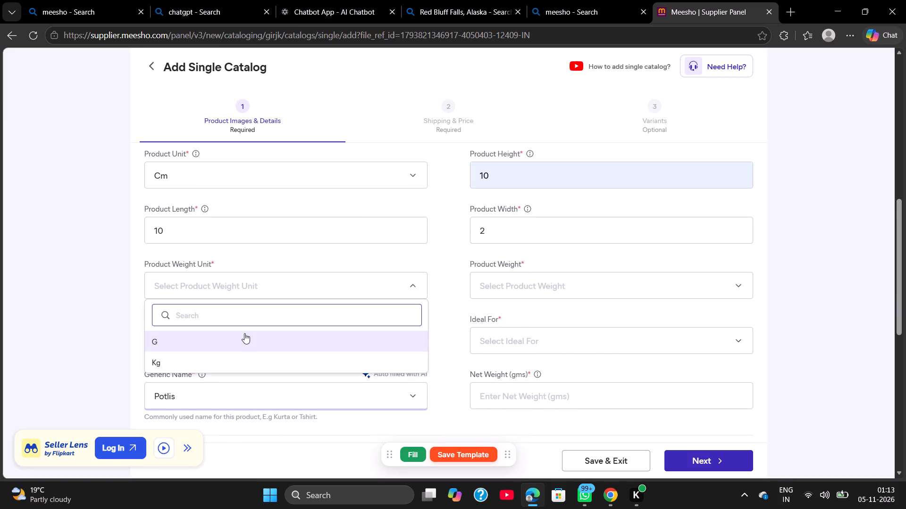
left_click(246, 335)
left_click(520, 278)
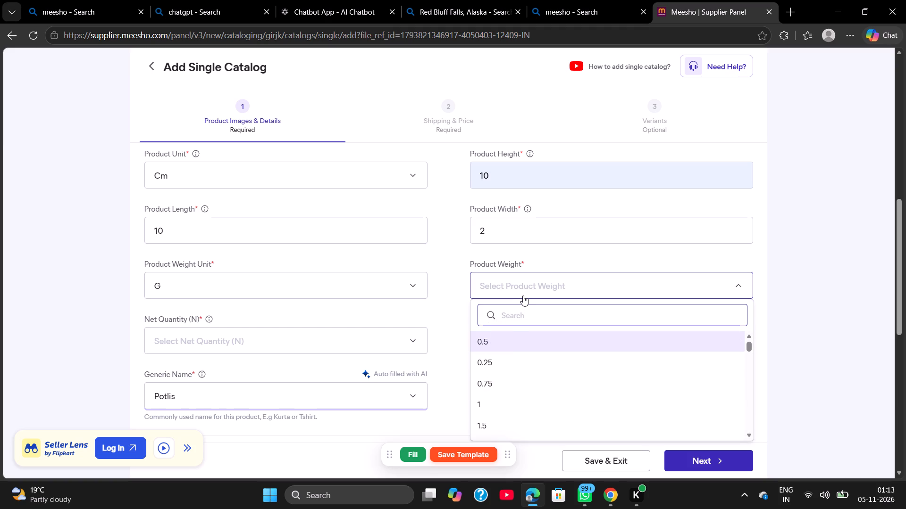
type("50")
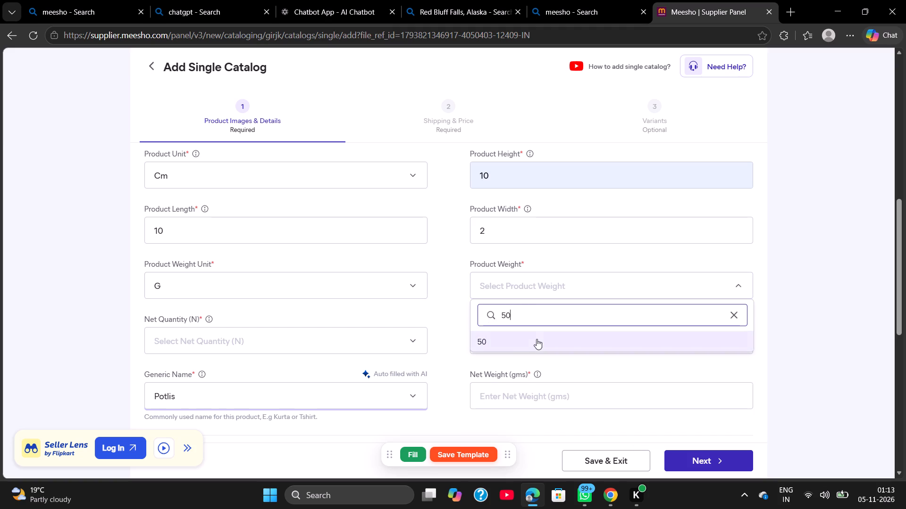
left_click(537, 339)
Set the net quantity to 1, Ideal For to Women and the net weight to 100 gms.
scroll(445, 330, "down", 1)
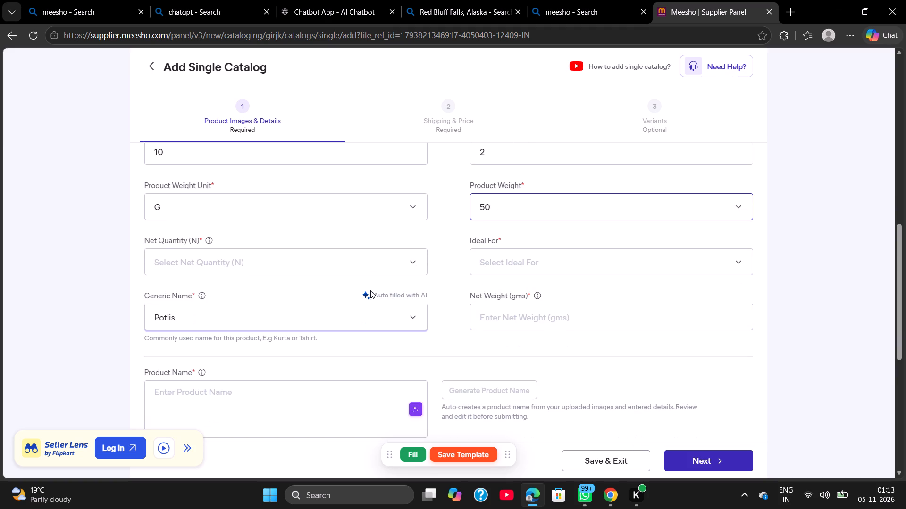
left_click(365, 260)
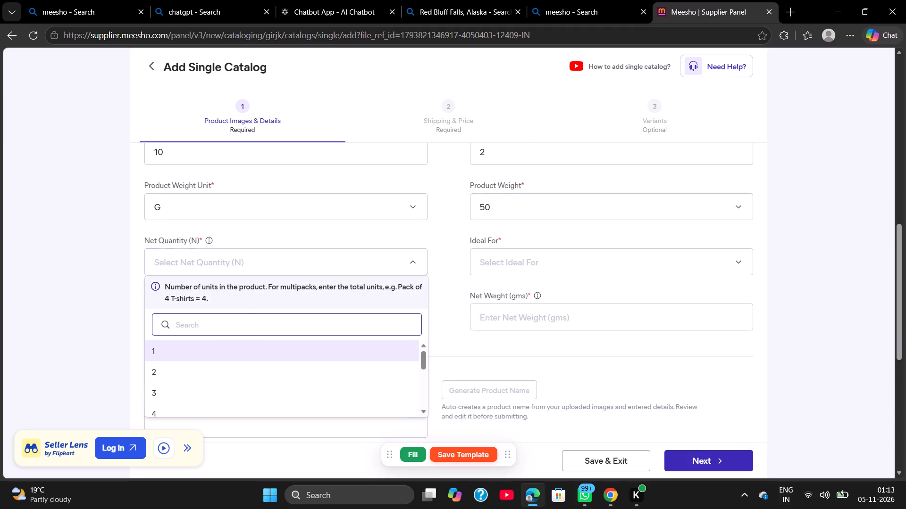
left_click(244, 347)
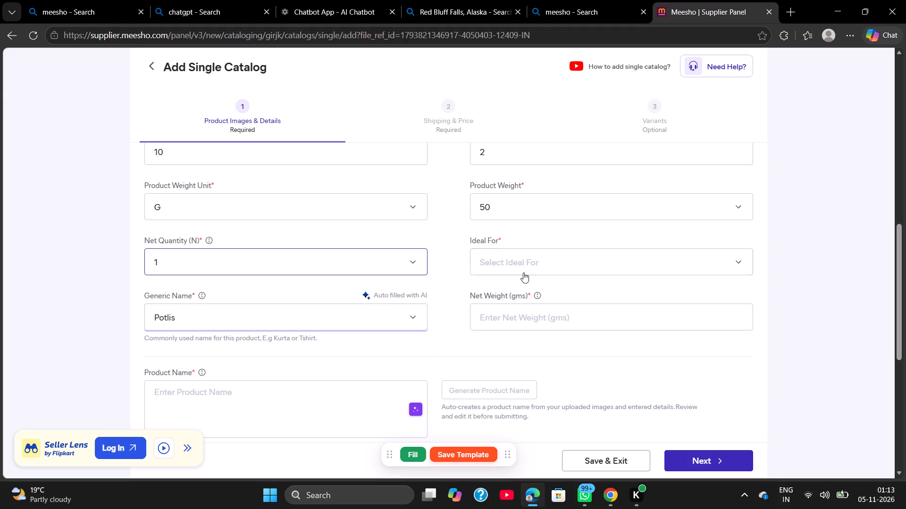
left_click(523, 271)
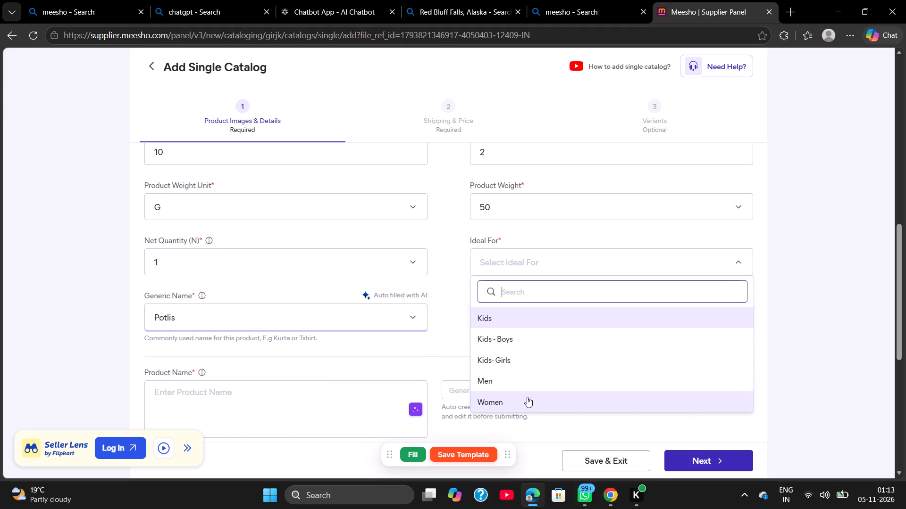
left_click(527, 397)
scroll(310, 353, "down", 1)
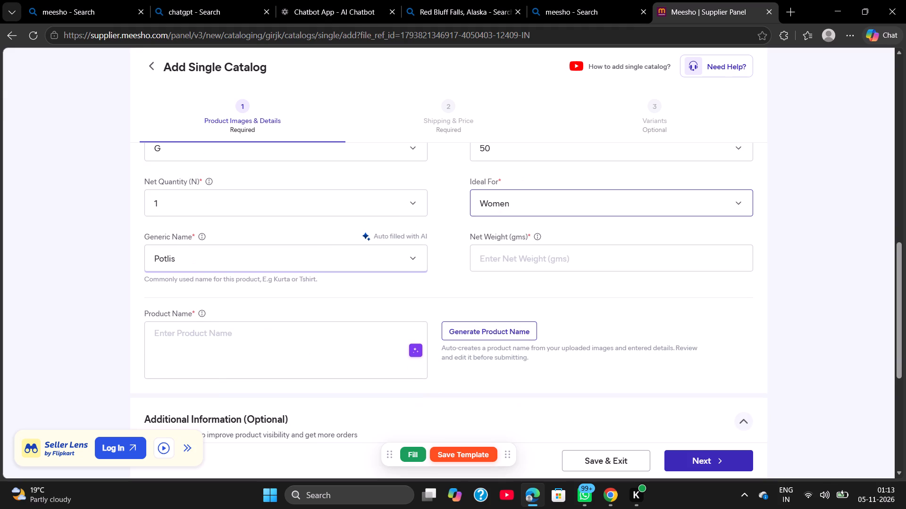
left_click(523, 258)
type("100")
Generate the product name automatically from the uploaded images and entered details.
left_click(372, 338)
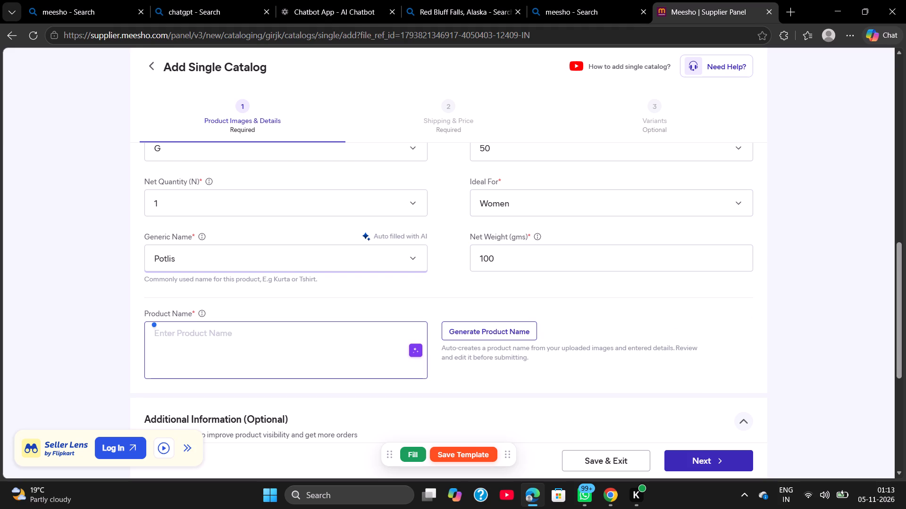
scroll(338, 290, "down", 1)
left_click(325, 284)
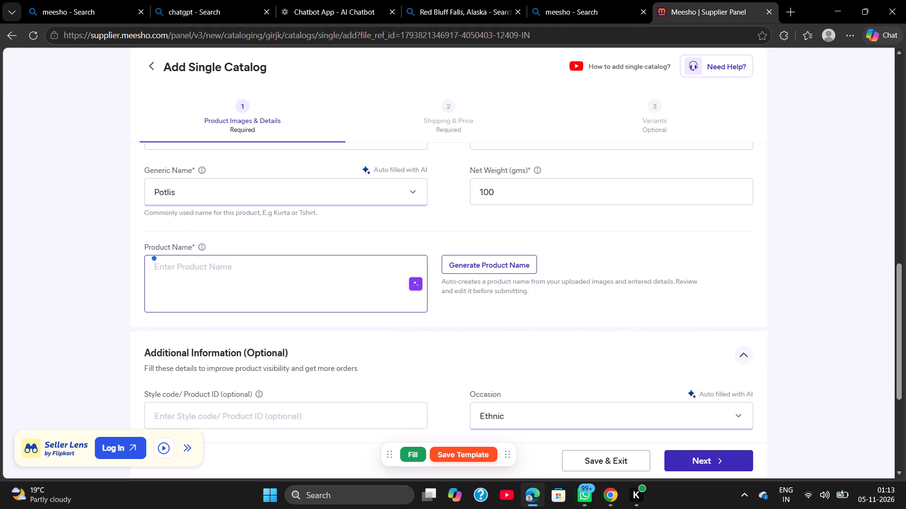
left_click(325, 284)
left_click(485, 263)
left_click(270, 272)
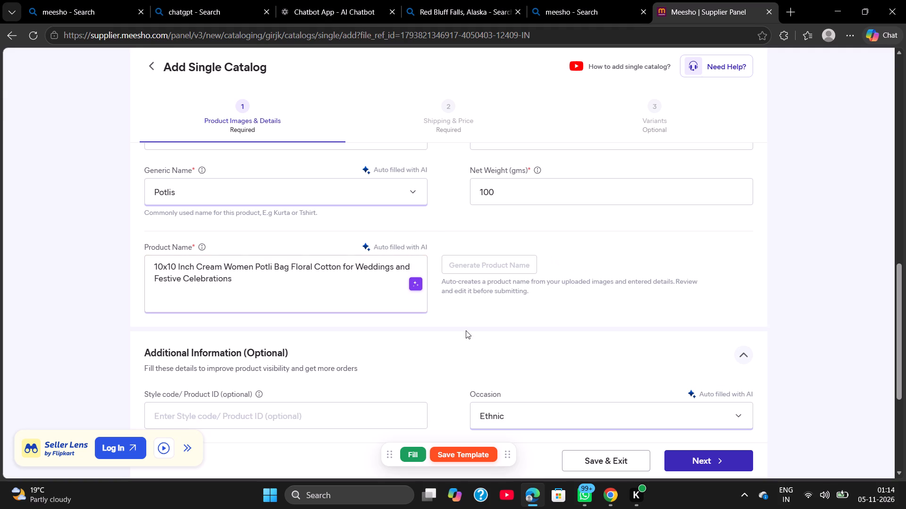
Set the optional size to L in Additional Information and continue to the Shipping & Price stage.
scroll(462, 358, "down", 3)
left_click_drag(255, 285, 255, 271)
left_click(255, 271)
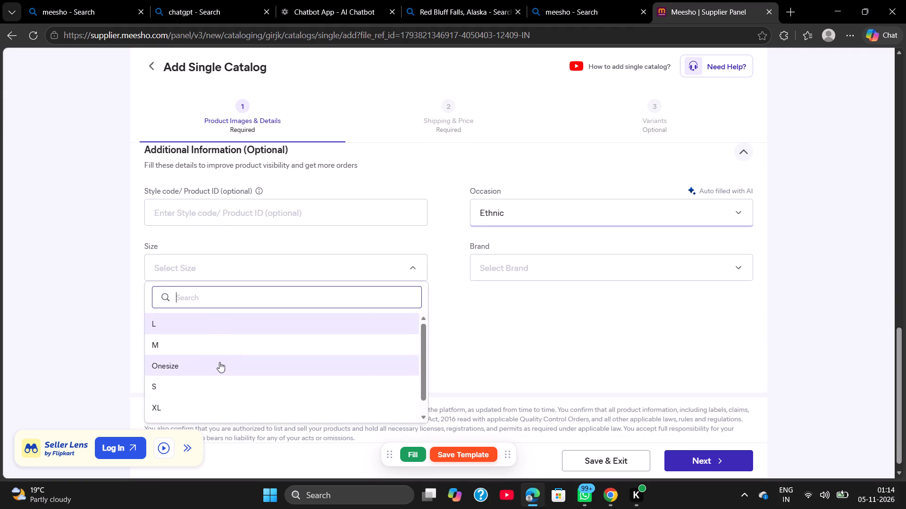
left_click(205, 326)
scroll(545, 344, "down", 2)
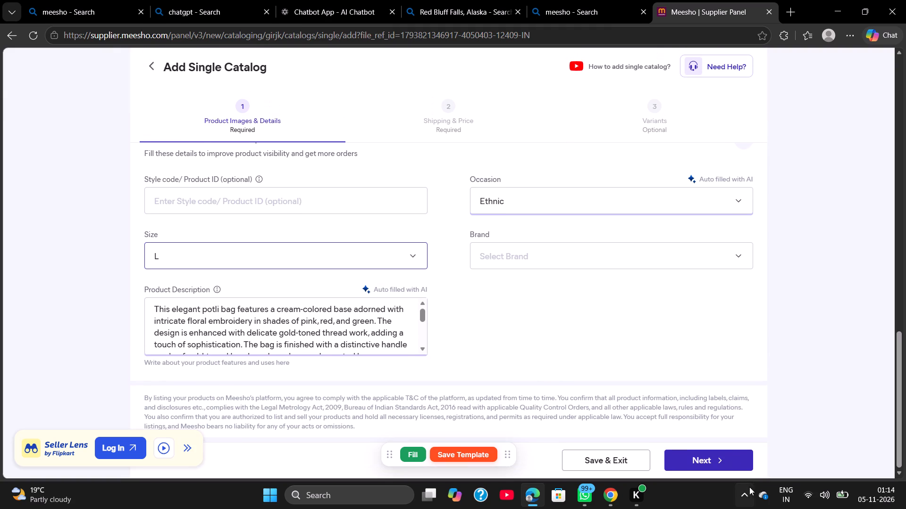
left_click(738, 471)
left_click(729, 458)
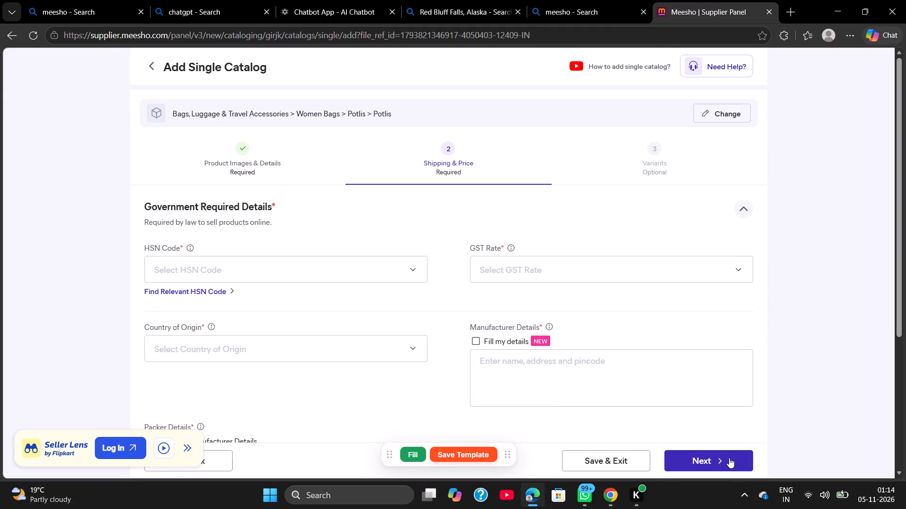
In Government Required Details, set the HSN code to 4202 and the GST rate to 18.
left_click(343, 263)
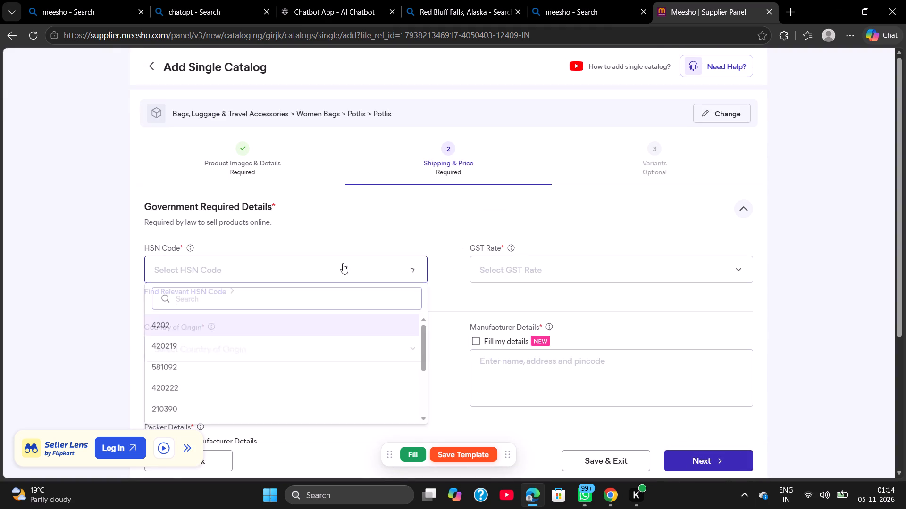
left_click(236, 322)
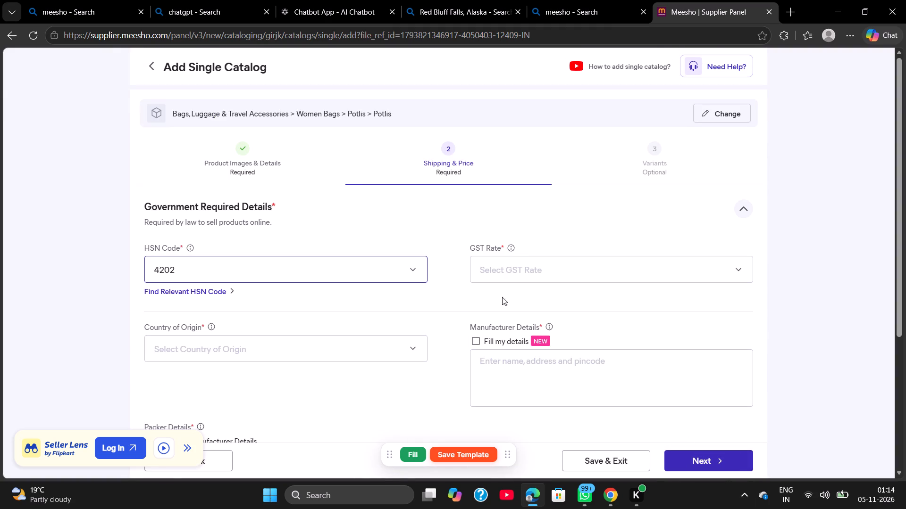
left_click(518, 266)
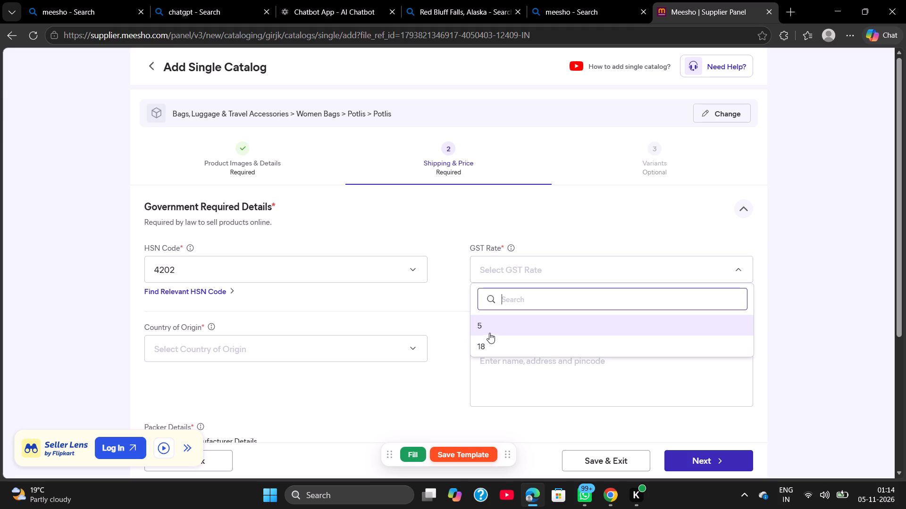
left_click(491, 345)
Set the country of origin to India, autofill the manufacturer details and use the same details for the packer.
scroll(415, 365, "down", 1)
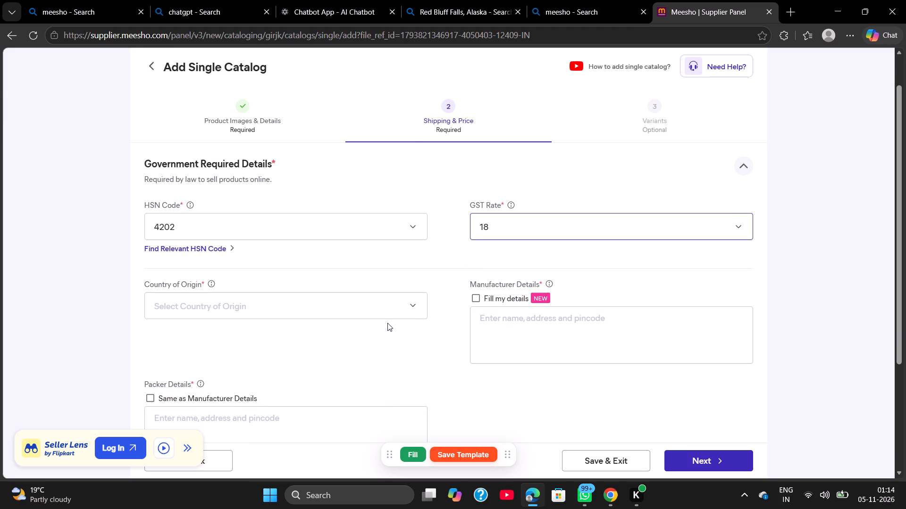
left_click(385, 308)
left_click(341, 362)
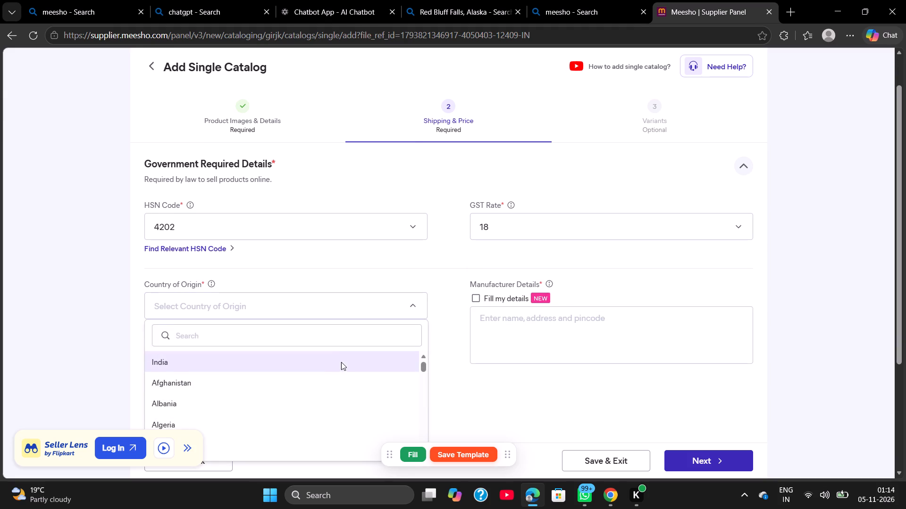
left_click(499, 296)
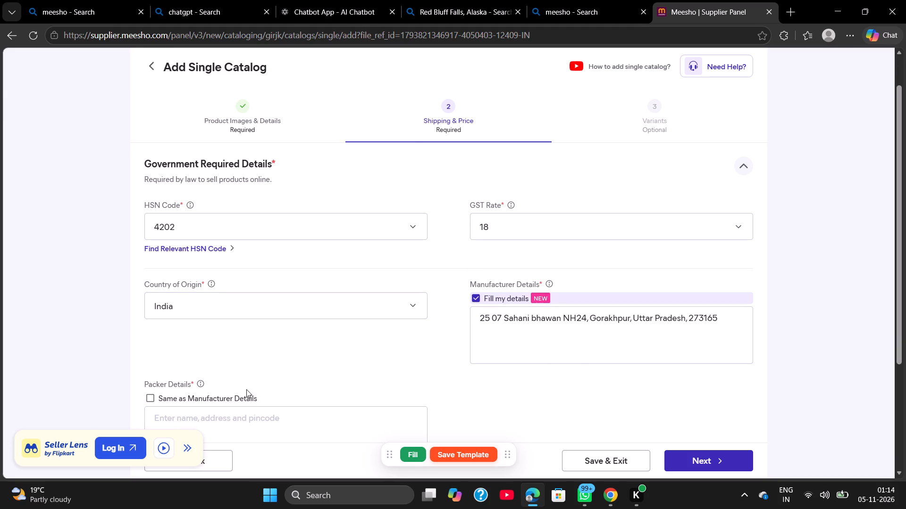
left_click(248, 398)
Apply Free Size as the product's size in Prices & Stock details.
scroll(538, 361, "down", 2)
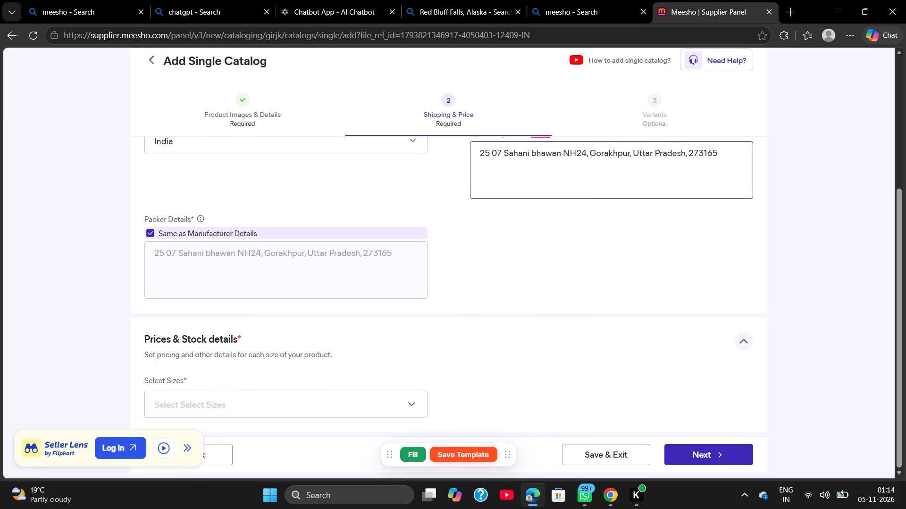
scroll(306, 376, "down", 1)
left_click(344, 408)
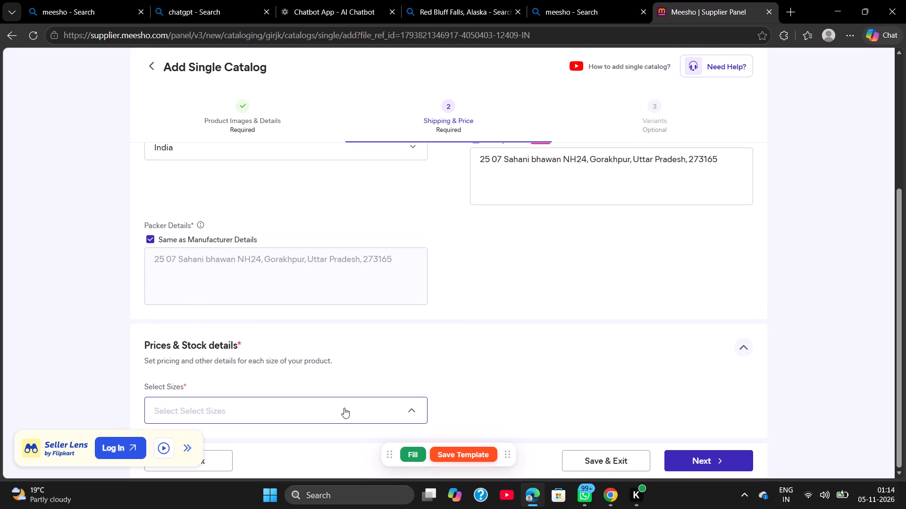
left_click(229, 350)
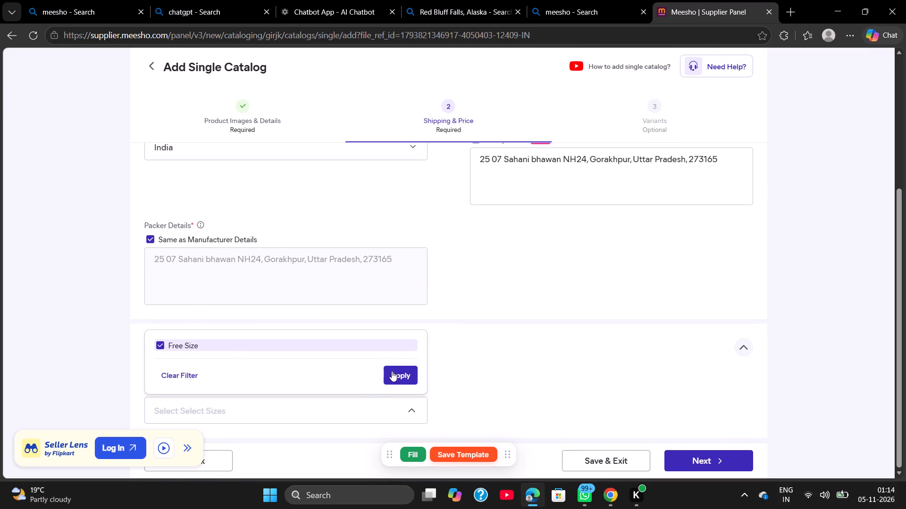
left_click(392, 371)
For Free Size, set the Meesho price to 150, the wrong/defective returns price to 148, the MRP to 299 and the stock to 1000.
scroll(514, 361, "down", 3)
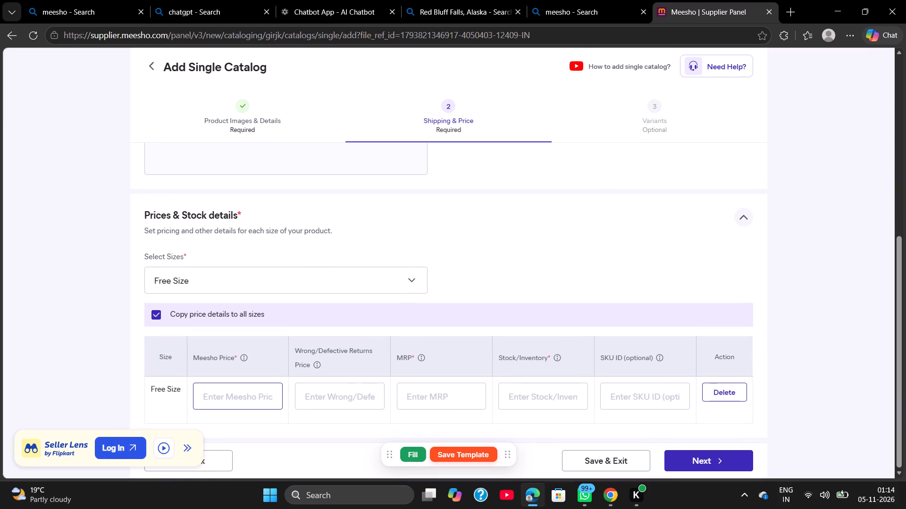
left_click(253, 394)
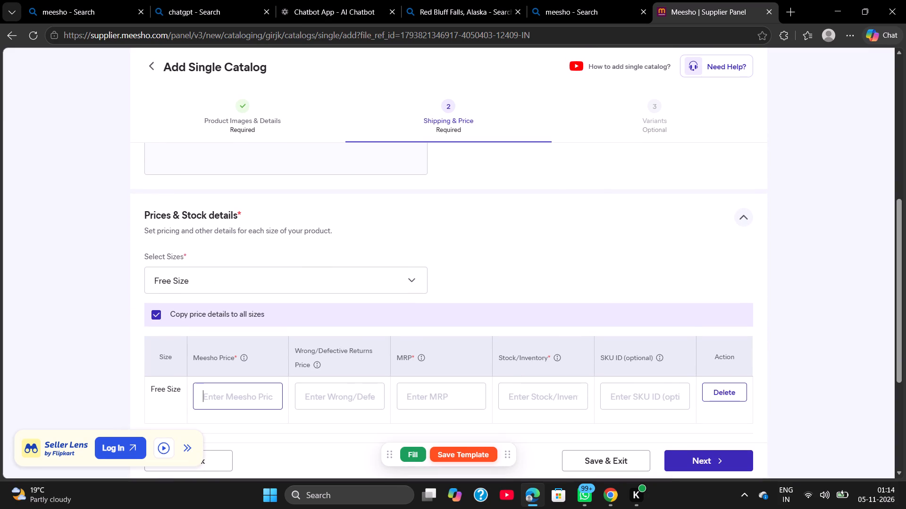
type("150")
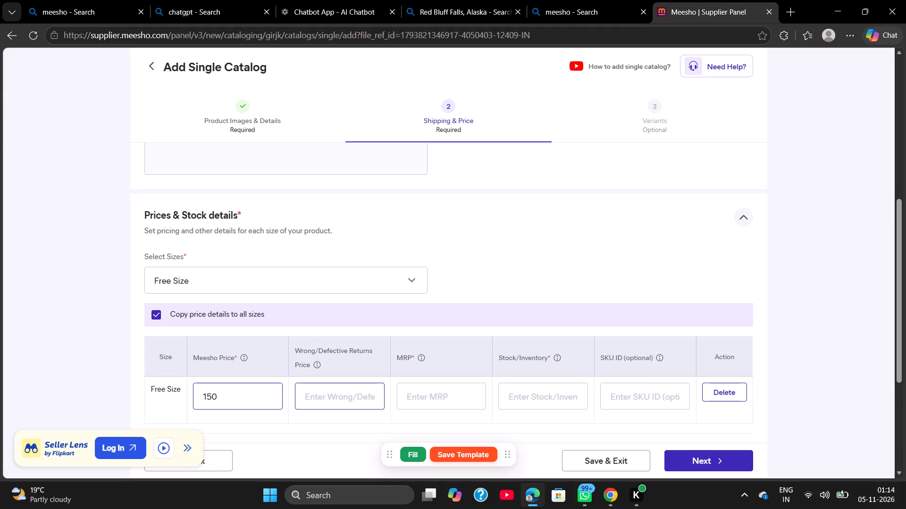
left_click(340, 391)
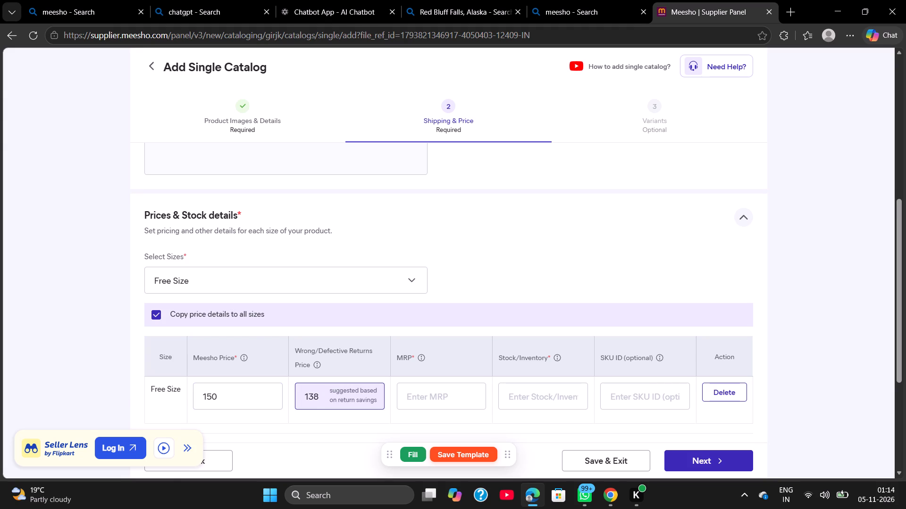
key("Left")
key("BackSpace")
key("4")
left_click(408, 395)
type("299")
left_click(526, 394)
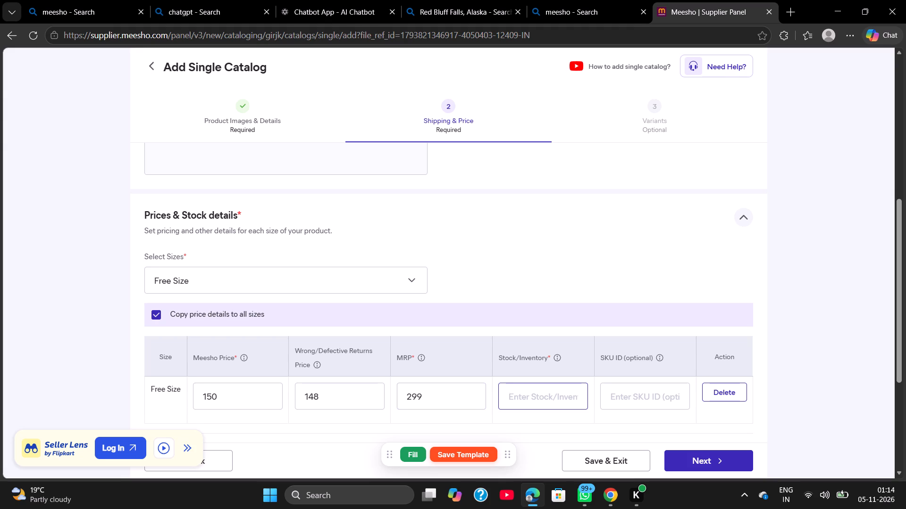
type("1000")
Submit the floral potli catalog for quality check without adding variants, and dismiss the ad campaign offer and upload confirmation.
scroll(692, 420, "down", 2)
scroll(596, 404, "down", 3)
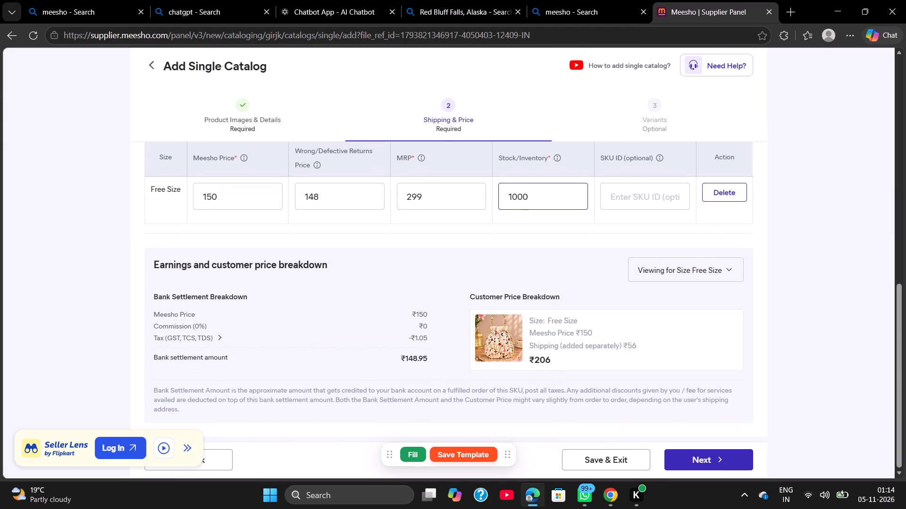
left_click(694, 467)
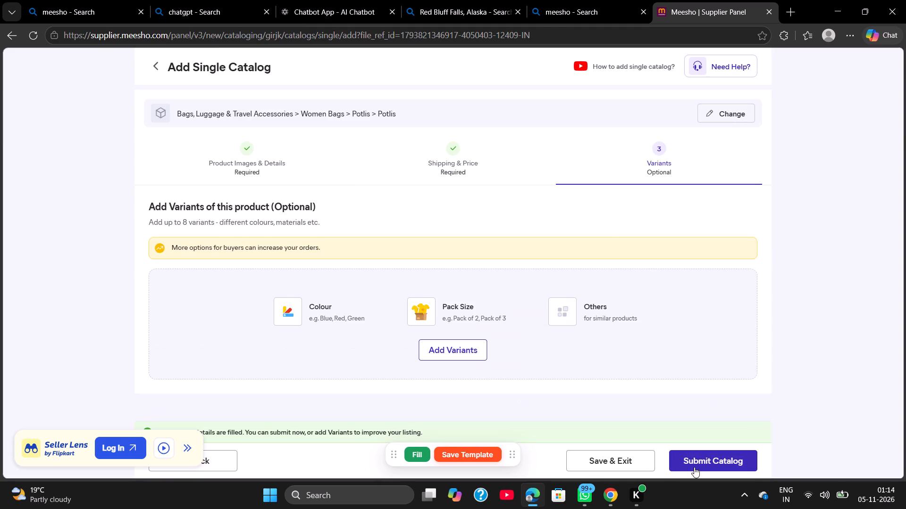
left_click(705, 464)
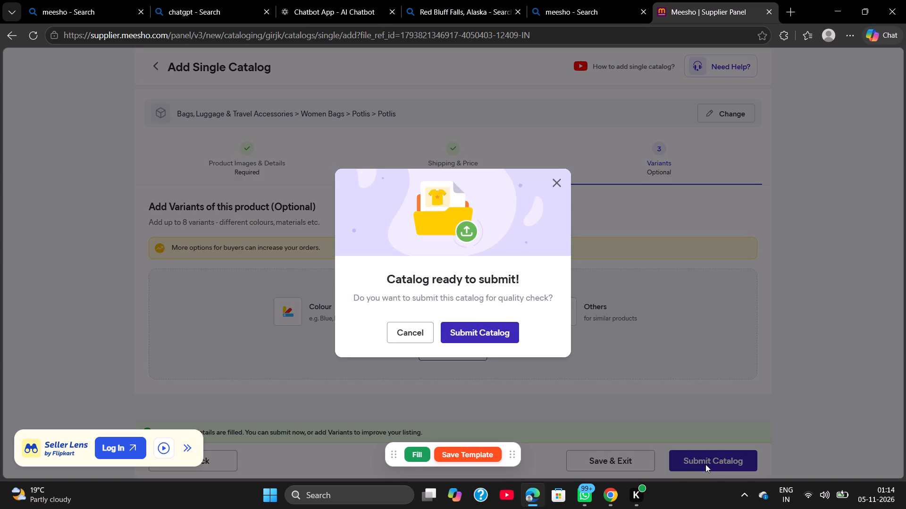
left_click(470, 340)
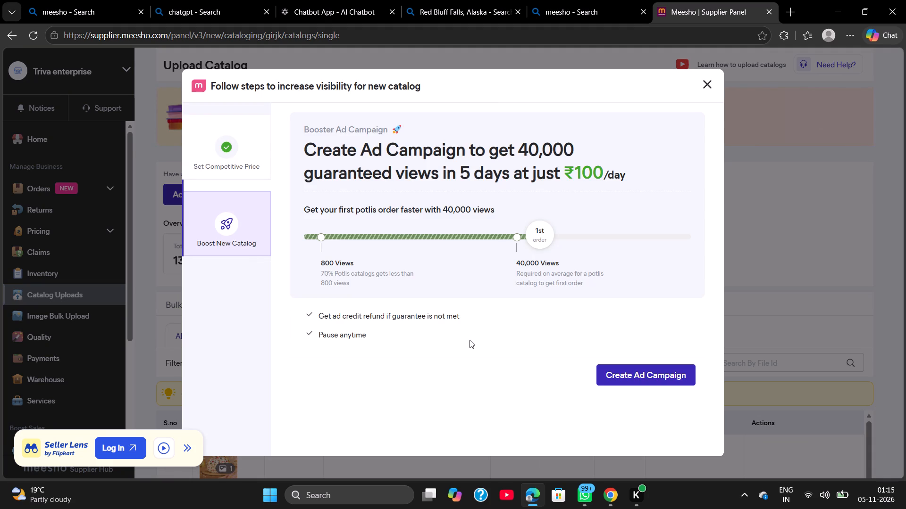
left_click(704, 86)
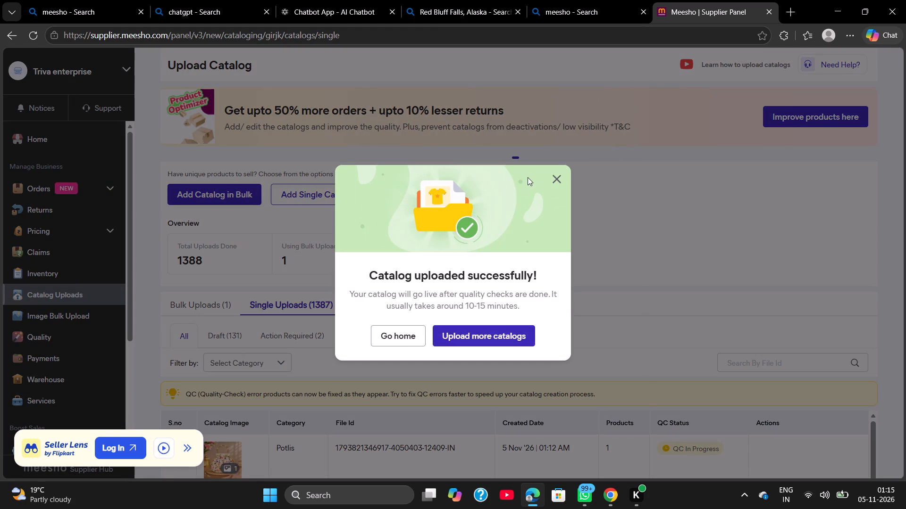
left_click(553, 177)
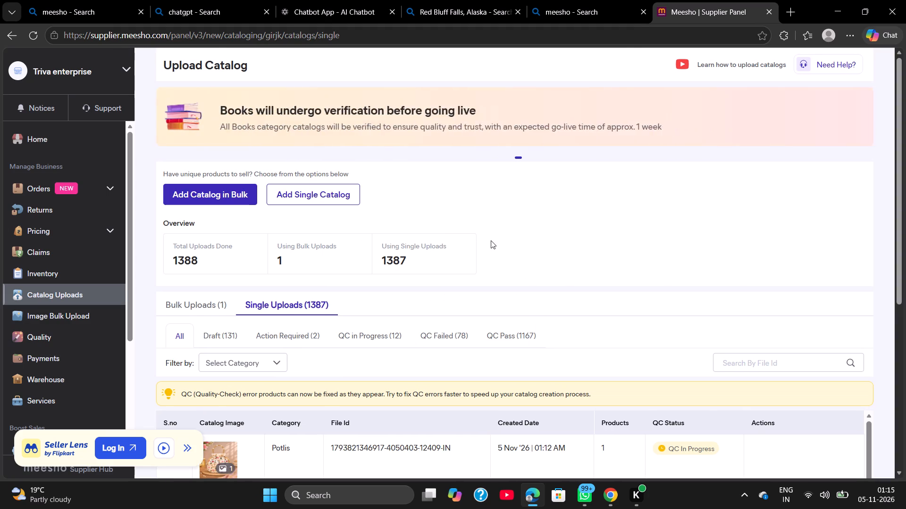
Look over the single catalog uploads and examine the Ready to Ship orders.
scroll(491, 240, "down", 4)
scroll(491, 240, "up", 4)
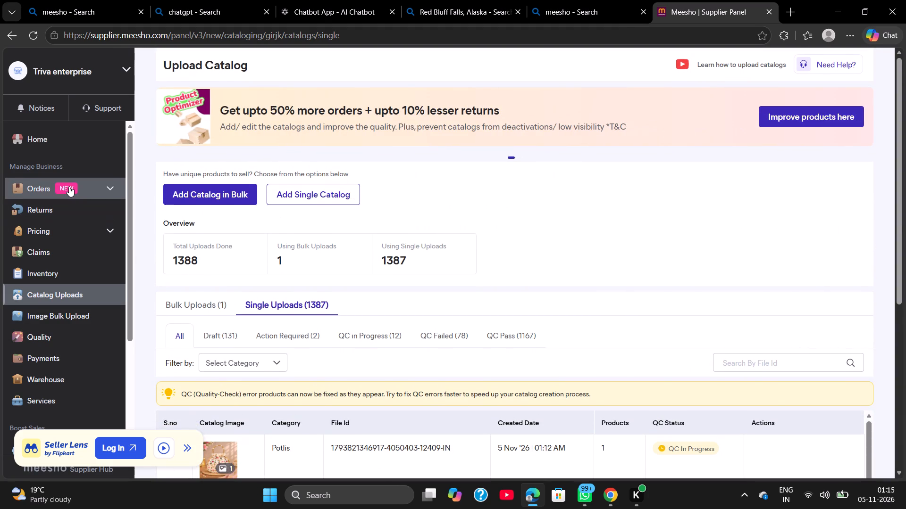
left_click(69, 186)
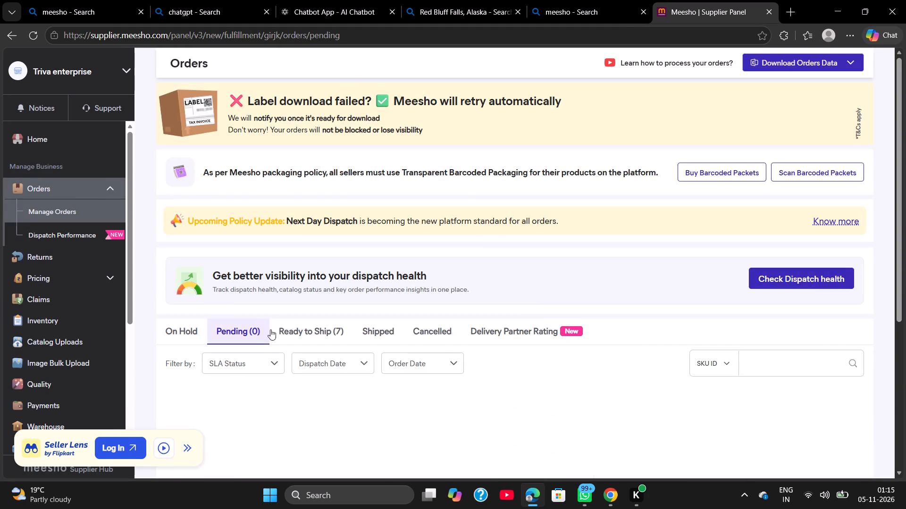
left_click(298, 330)
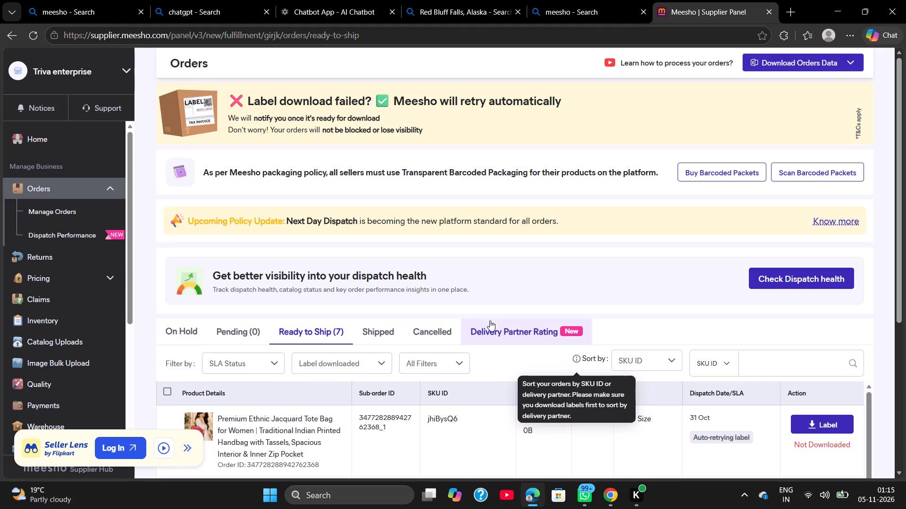
scroll(490, 320, "down", 1)
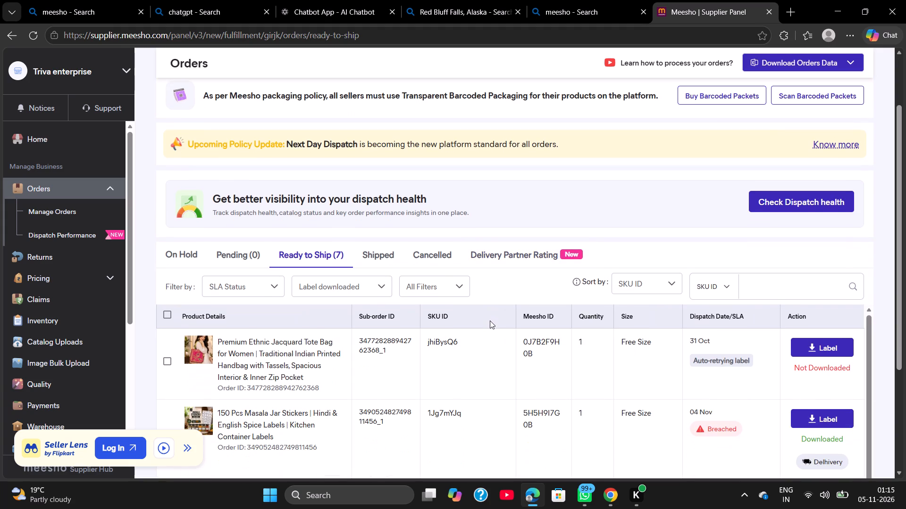
scroll(490, 320, "up", 3)
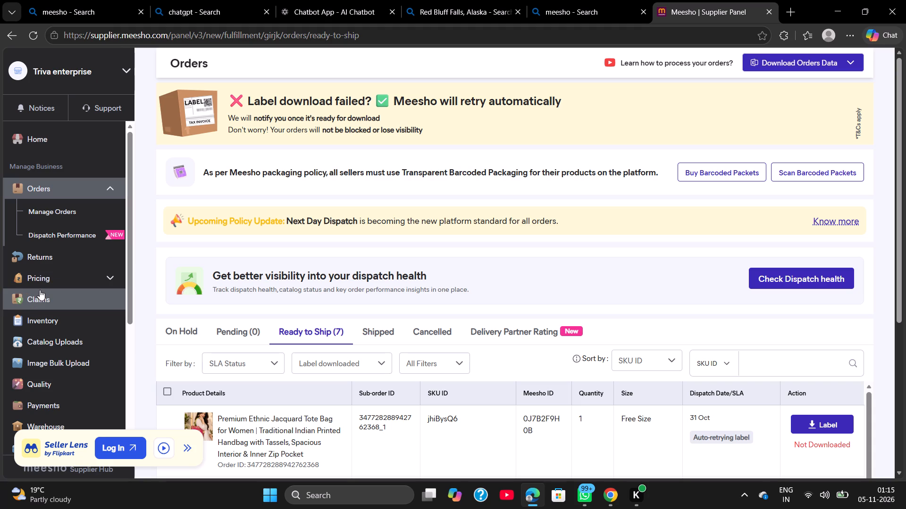
Examine the Stylish Women Potlis catalog in the active inventory.
left_click(51, 320)
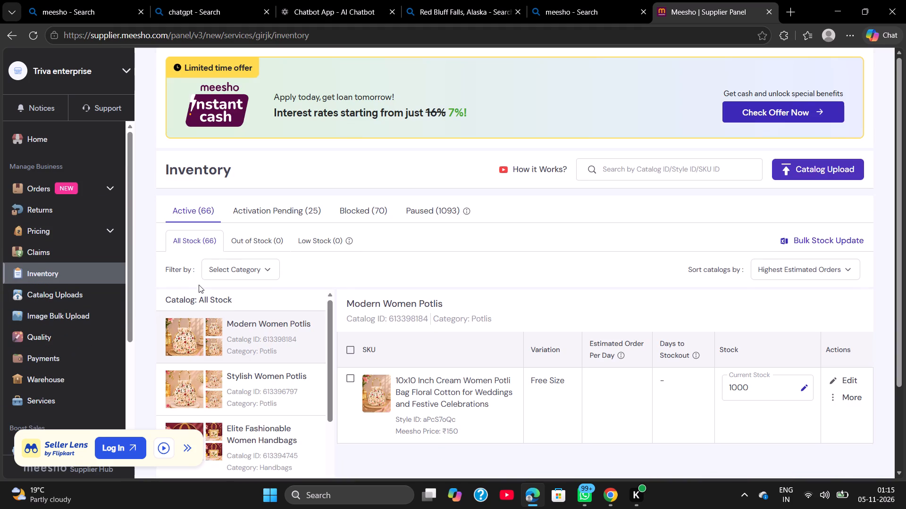
left_click(244, 366)
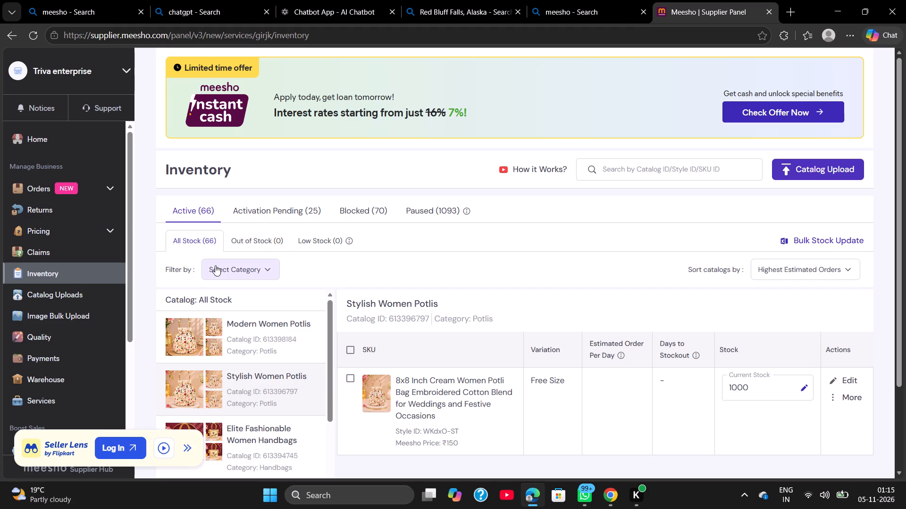
Return to the Orders section.
left_click(31, 185)
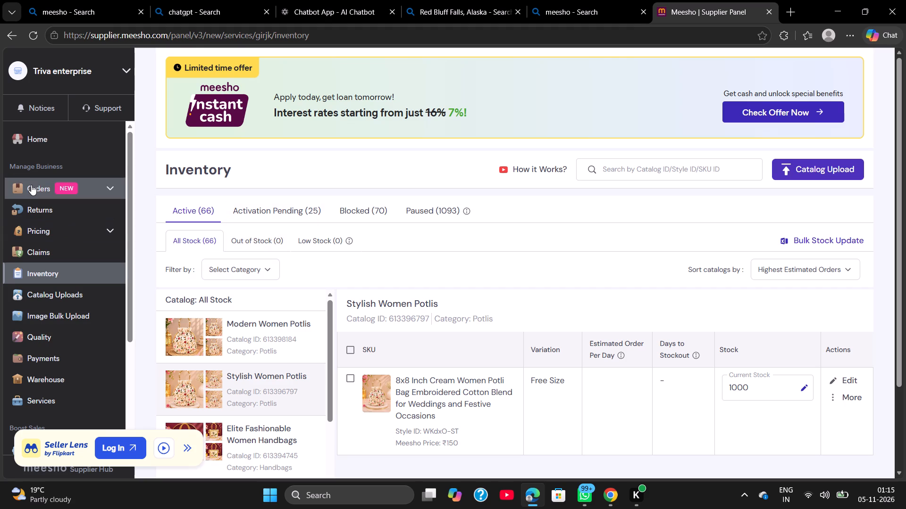
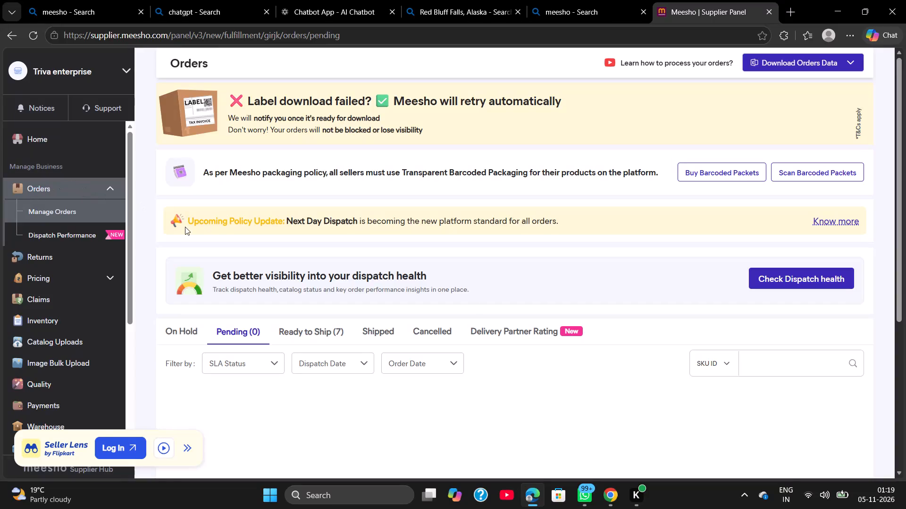
Check the Pending orders list in the Orders section.
scroll(421, 310, "down", 1)
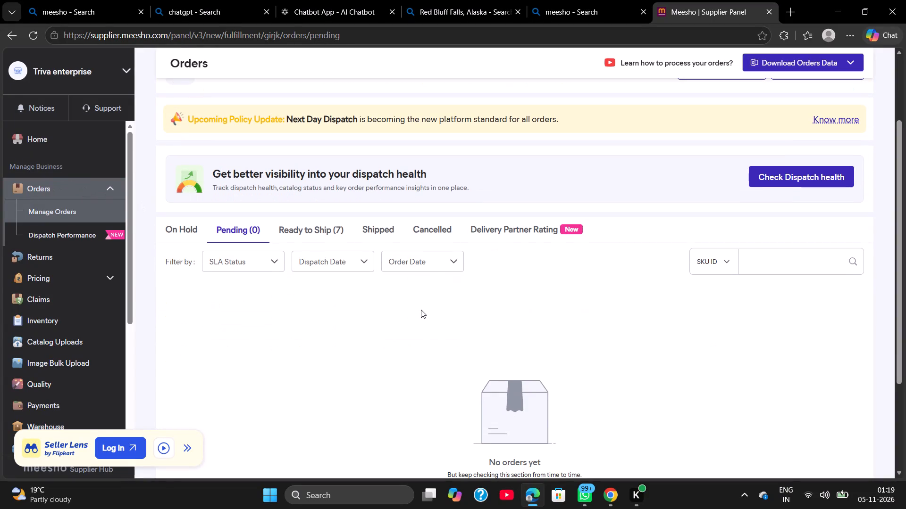